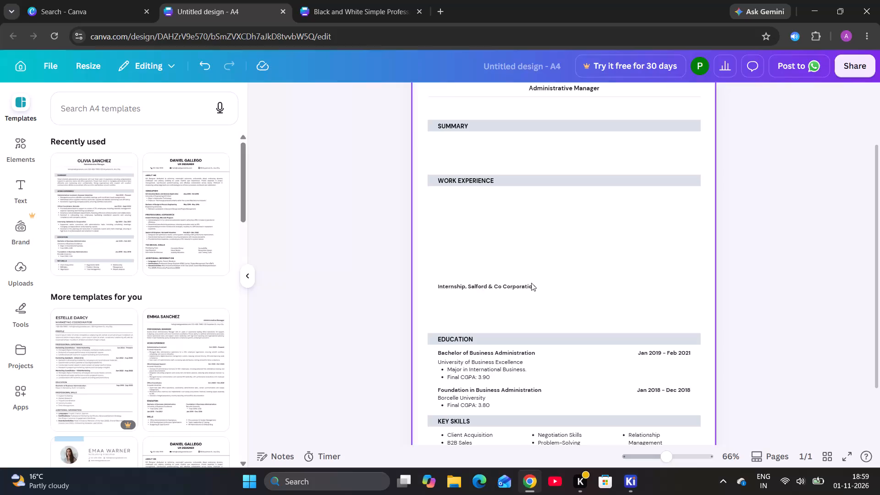
Delete the Internship, Salford & Co Corporation heading from the Work Experience section.
click(531, 283)
click(532, 258)
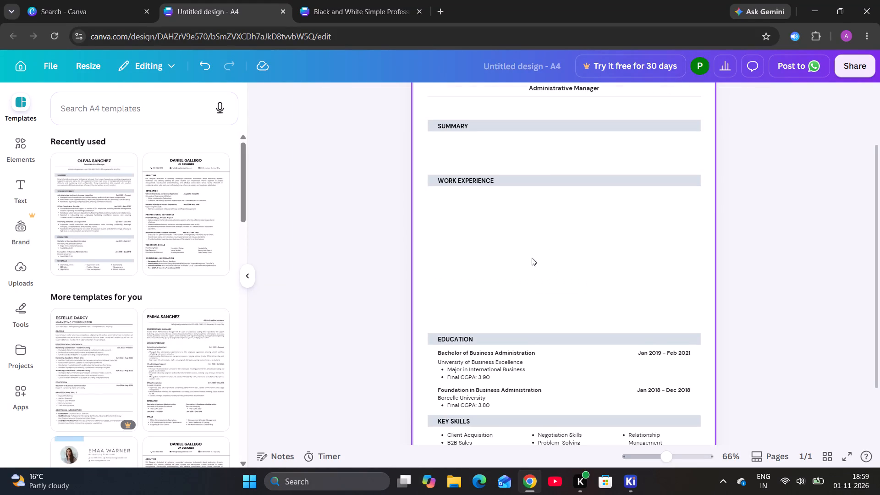
Delete the Bachelor of Business Administration entry from the Education section, including its title, university details and date range.
click(481, 353)
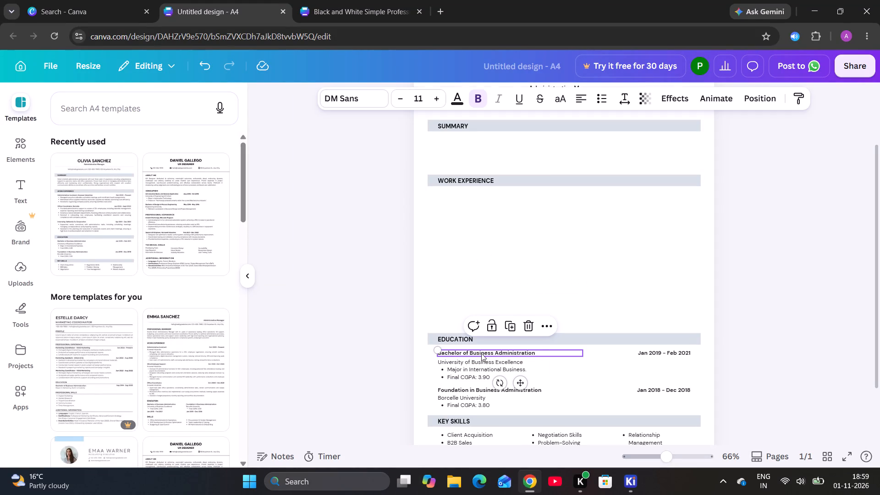
click(525, 327)
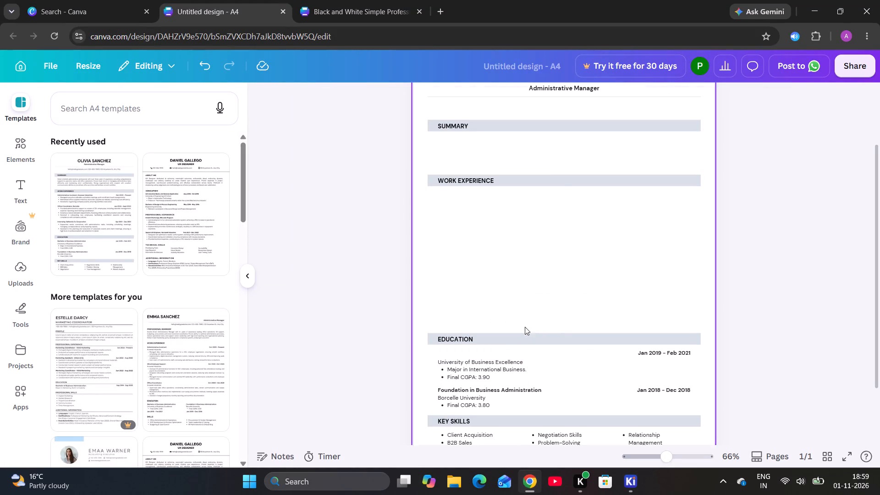
click(488, 363)
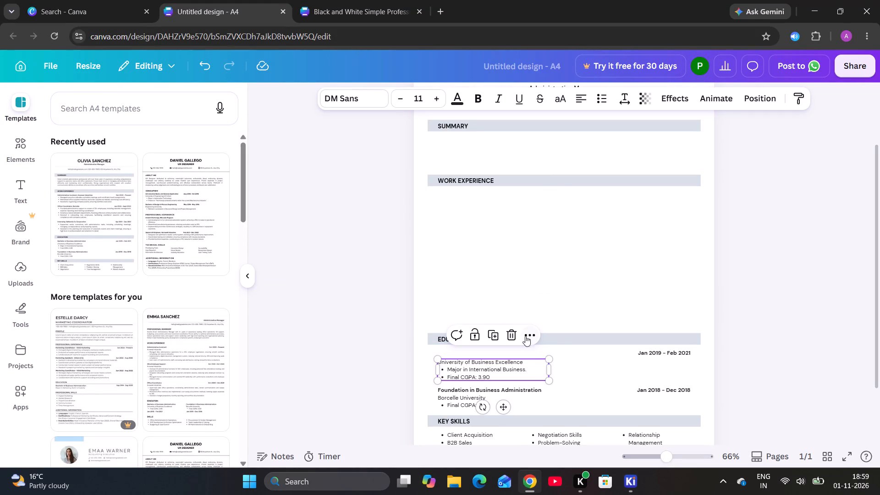
click(511, 333)
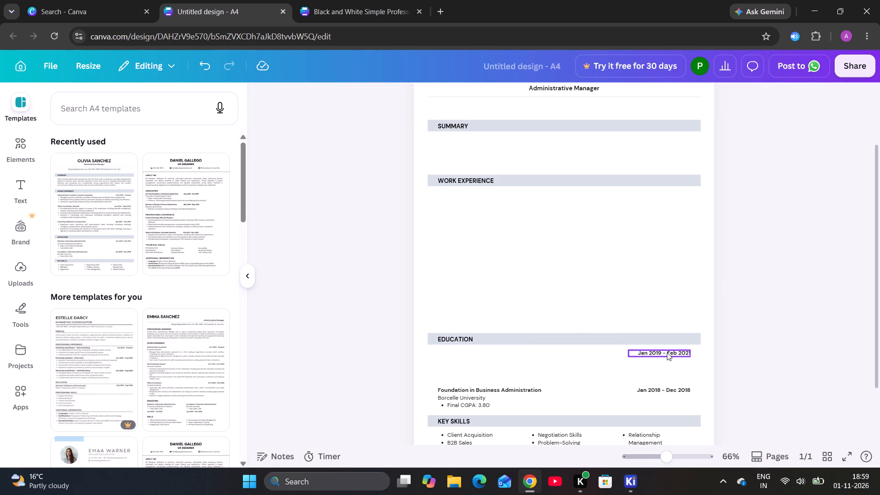
click(667, 352)
click(676, 324)
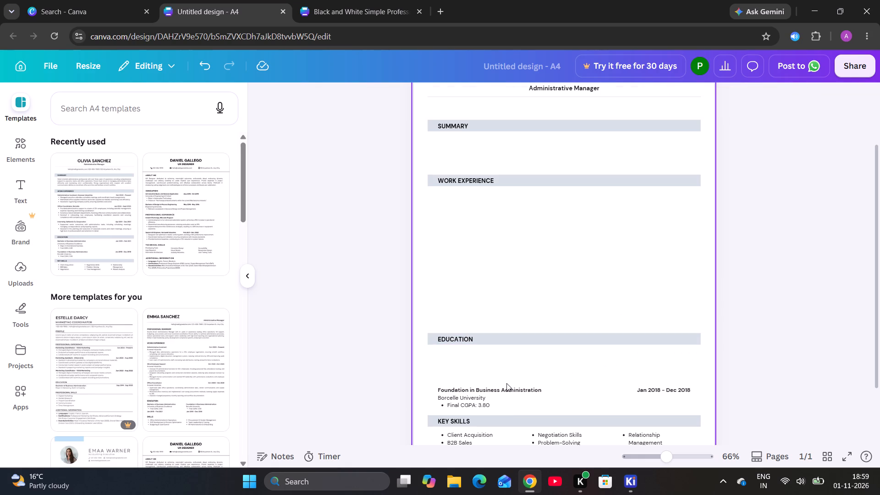
Delete the Foundation in Business Administration entry from the Education section, including its title, date range and Borcelle University details.
click(506, 392)
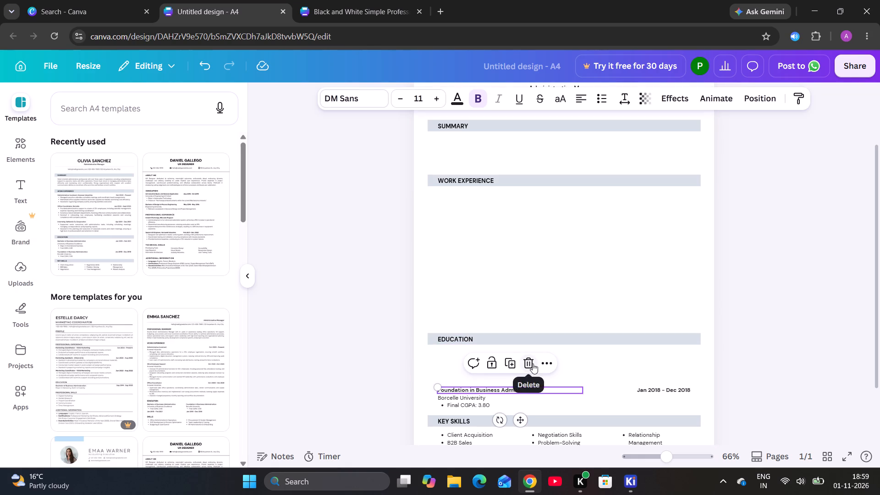
click(533, 363)
click(670, 391)
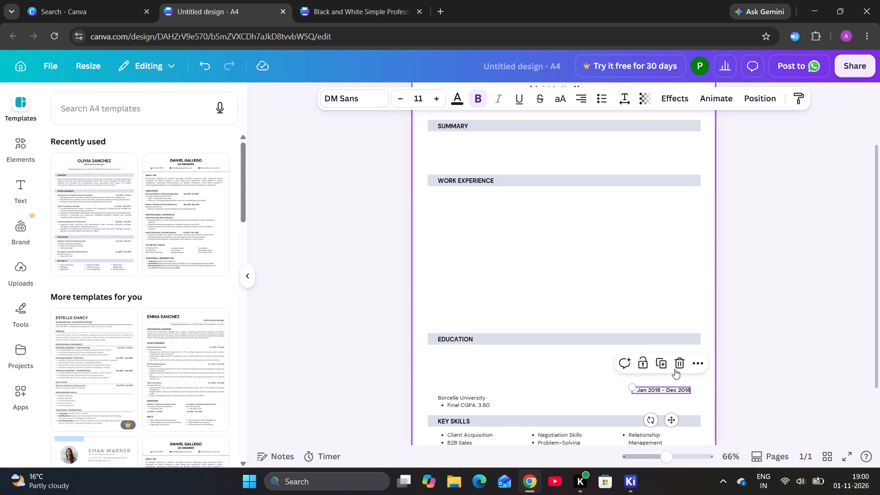
click(683, 360)
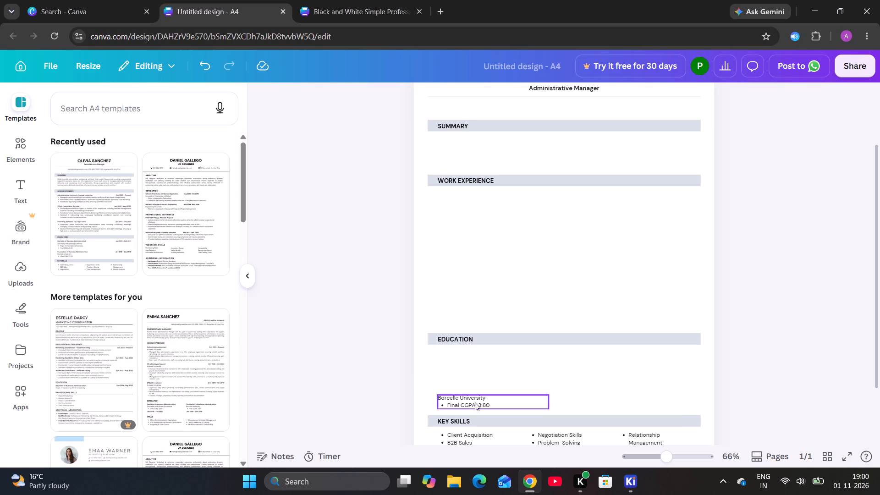
click(454, 400)
click(517, 368)
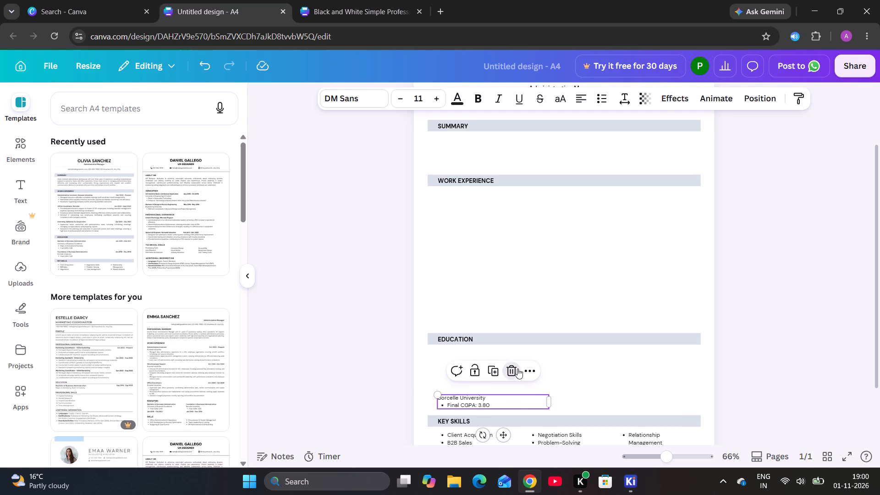
Delete all three bulleted skill lists under the Key Skills heading.
scroll(517, 368, down, 3)
click(469, 370)
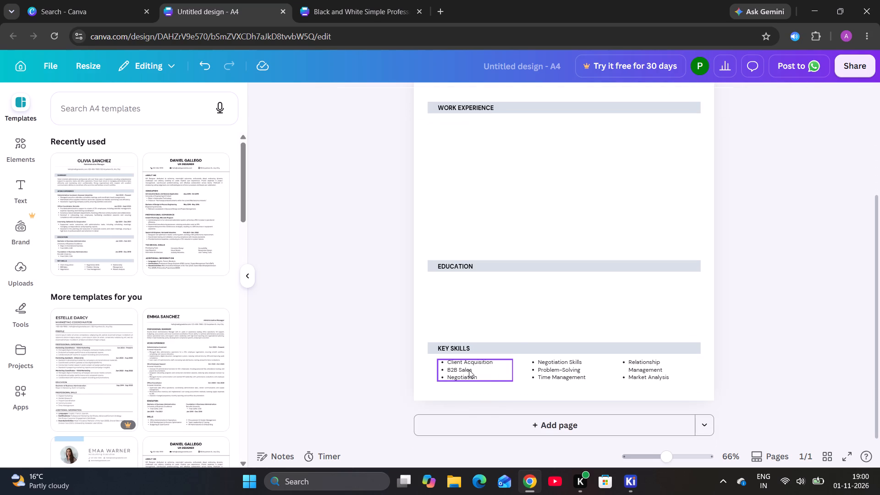
click(491, 335)
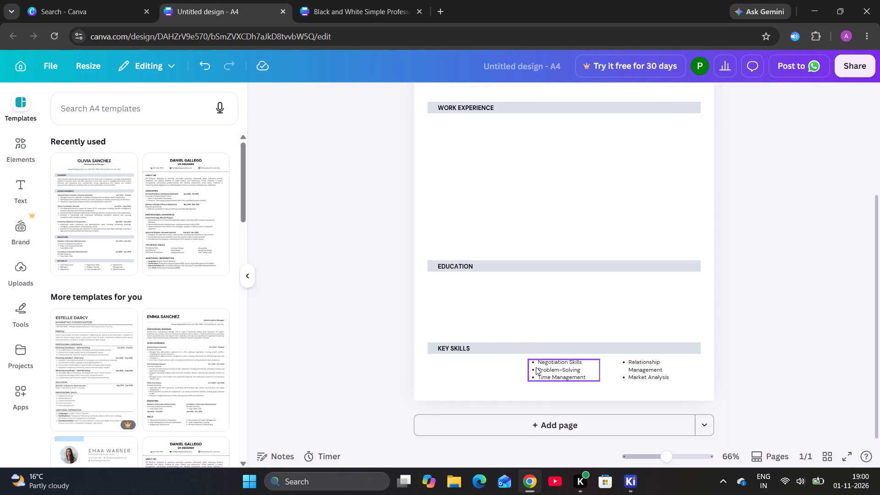
click(536, 367)
click(577, 332)
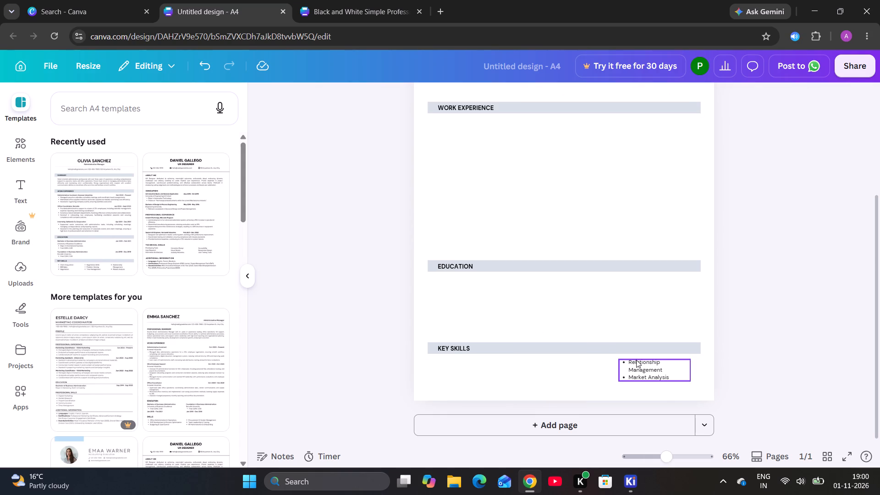
click(637, 365)
click(677, 330)
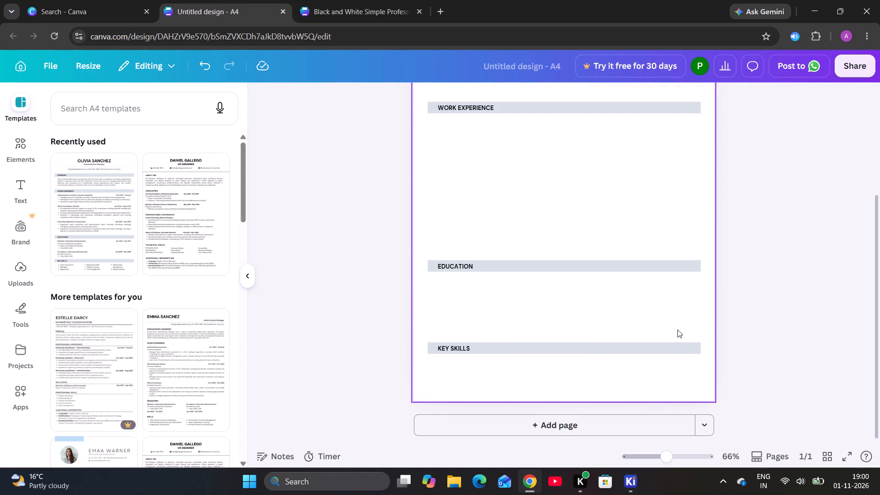
Delete the Administrative Manager job title from the resume header.
scroll(677, 330, up, 4)
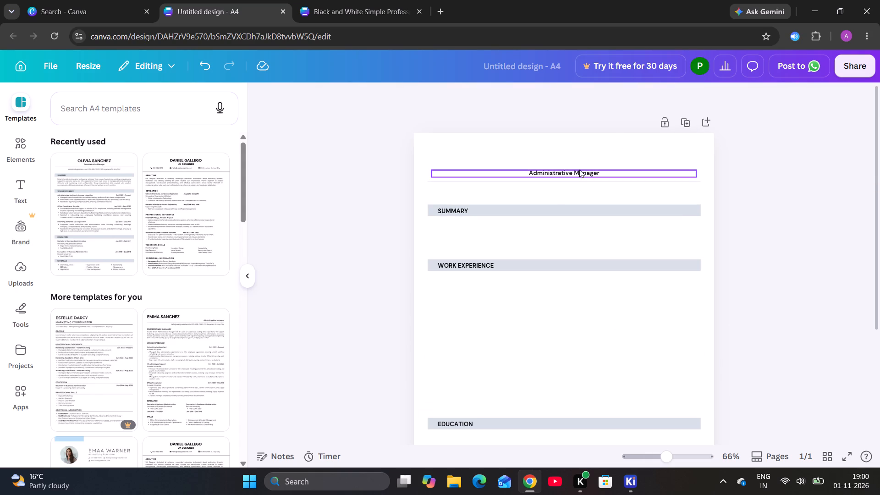
click(579, 170)
click(582, 145)
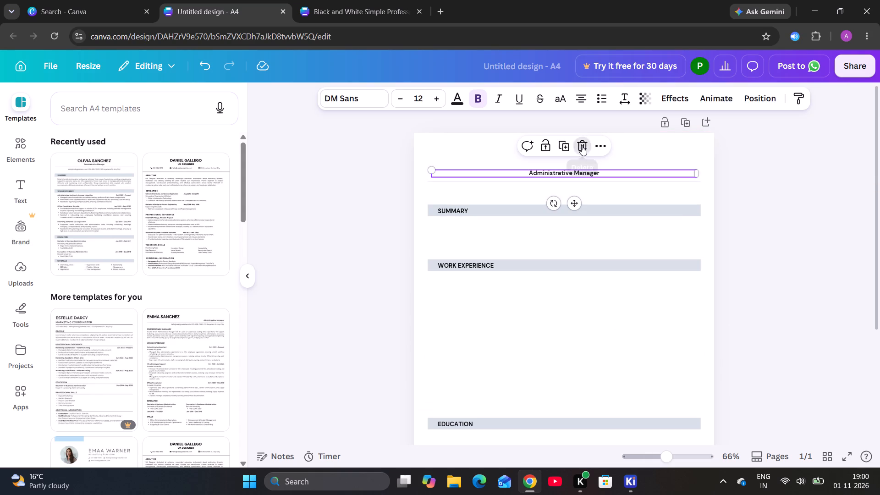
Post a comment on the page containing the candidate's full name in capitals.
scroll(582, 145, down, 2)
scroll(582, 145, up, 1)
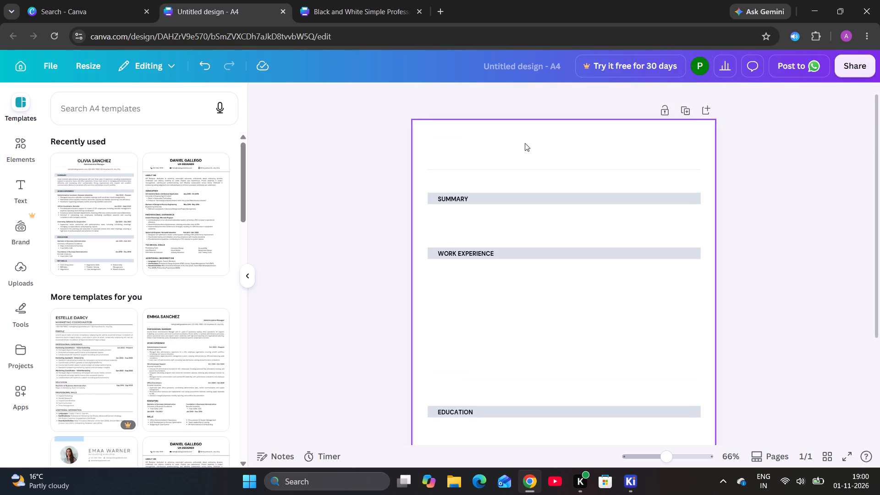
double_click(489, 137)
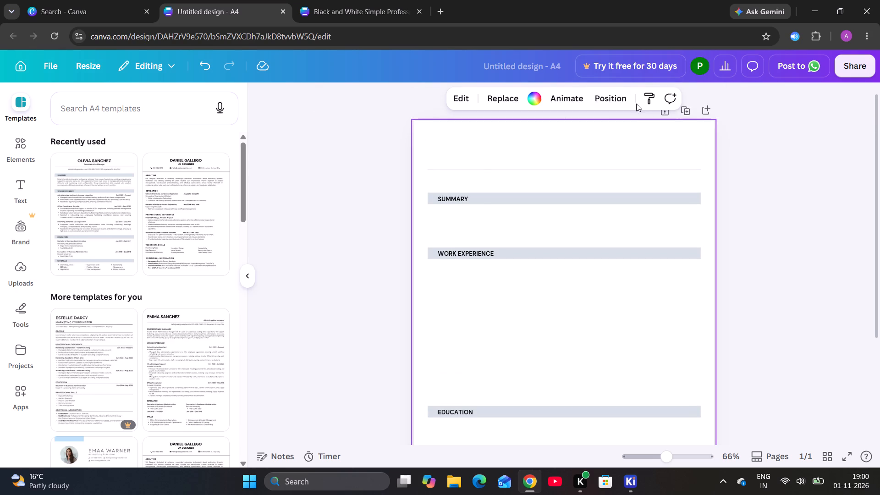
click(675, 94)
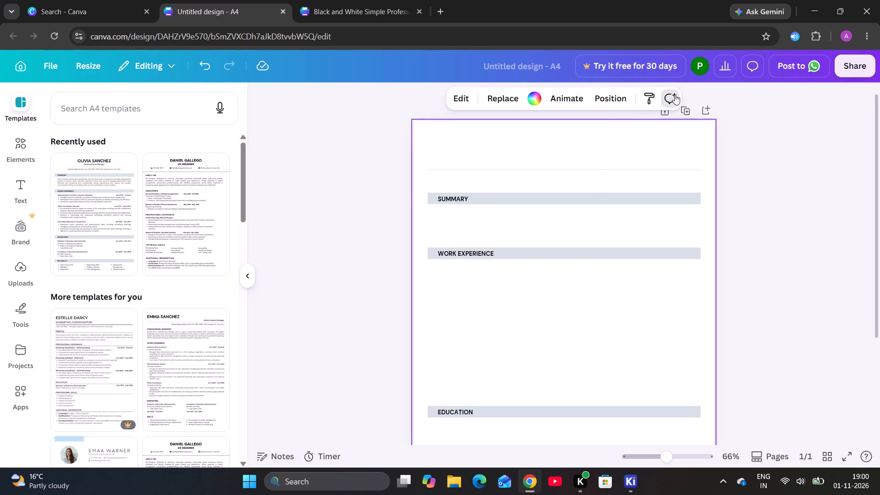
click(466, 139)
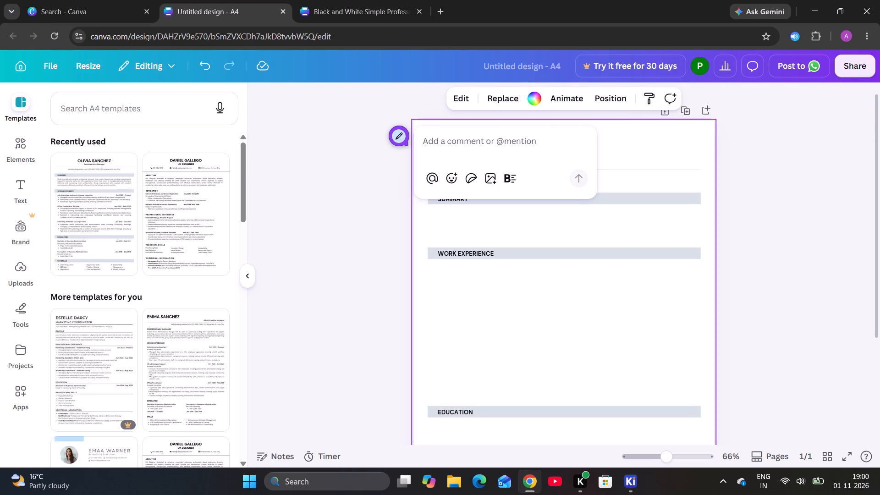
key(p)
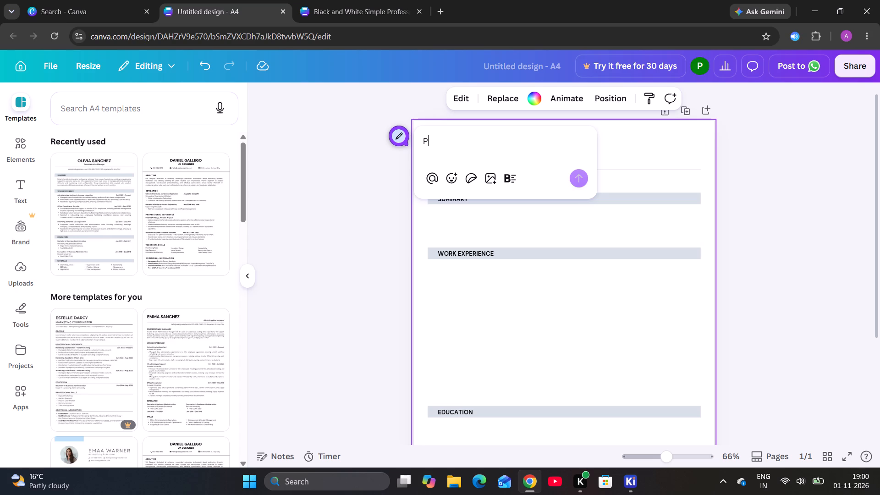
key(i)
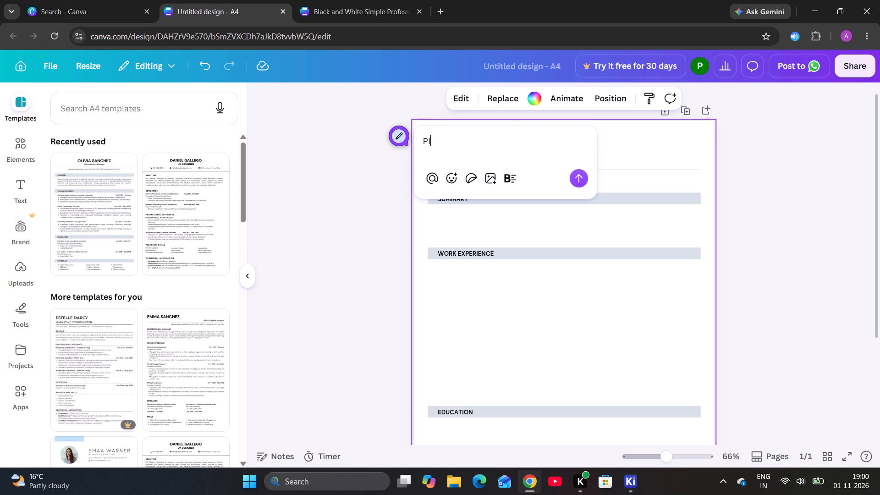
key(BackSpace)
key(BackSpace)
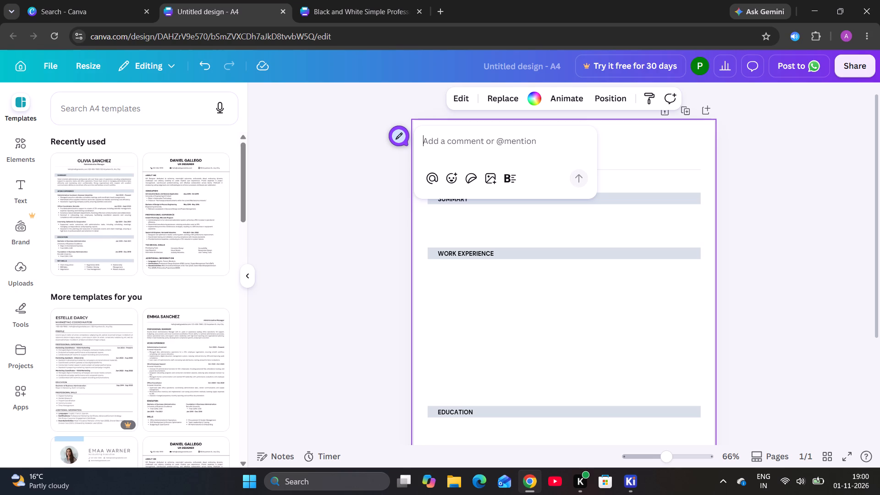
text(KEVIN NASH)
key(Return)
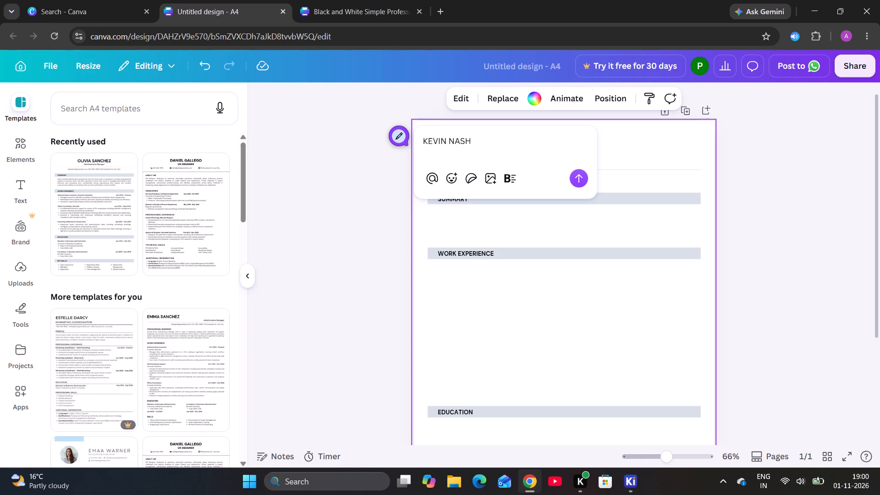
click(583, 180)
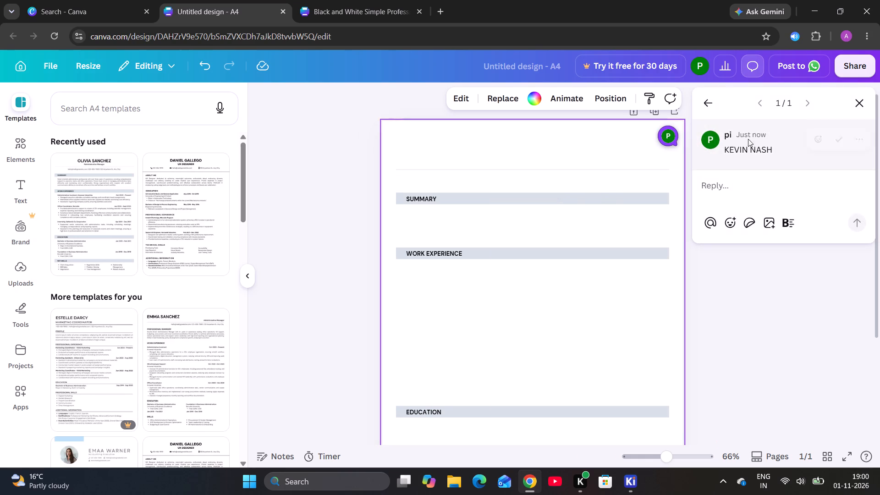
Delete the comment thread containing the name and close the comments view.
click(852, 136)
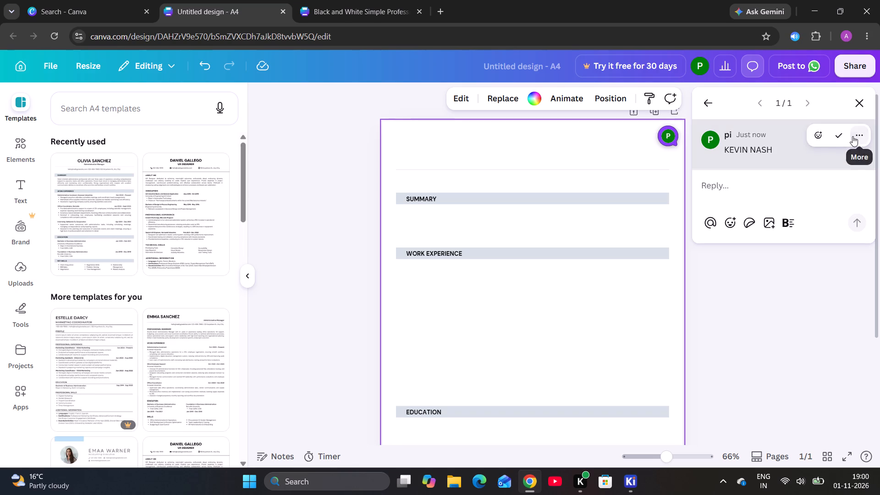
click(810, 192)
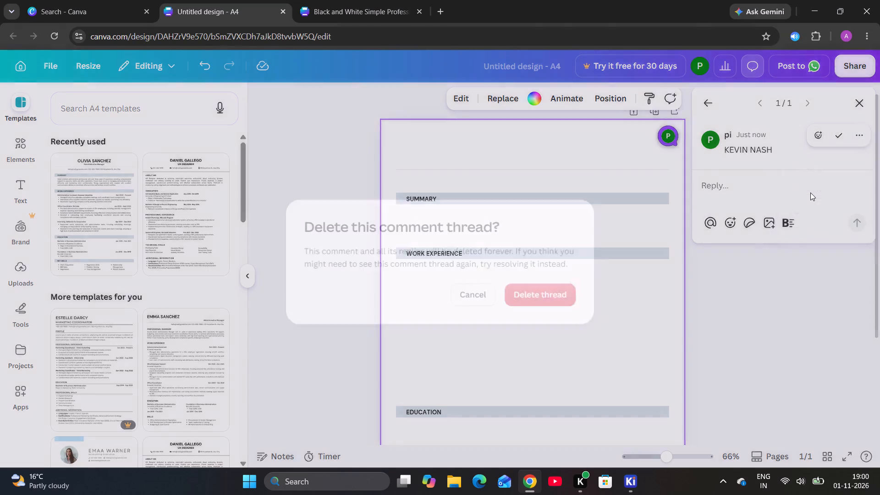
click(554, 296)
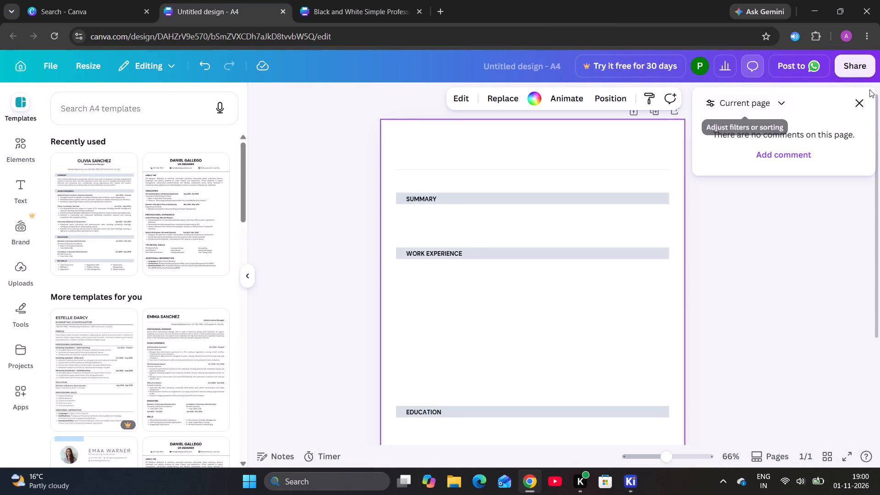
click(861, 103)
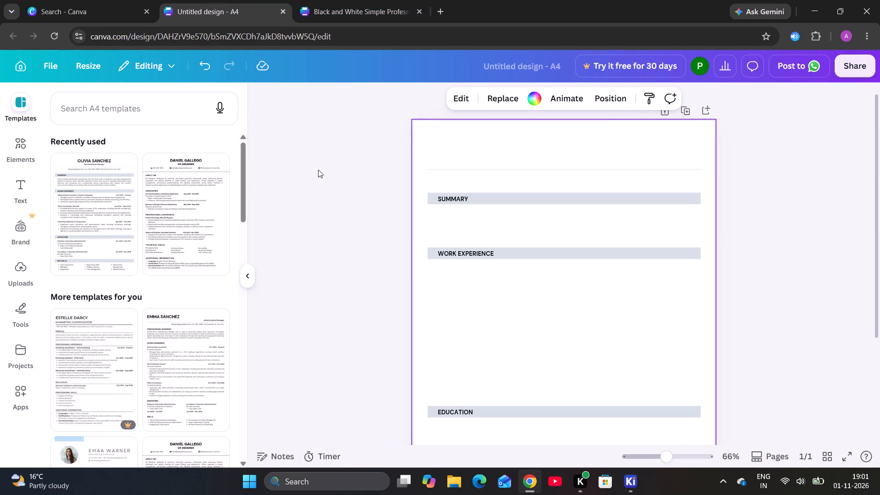
Leave the resume design and go to the recent designs under Continue designing on the home page.
scroll(354, 223, down, 2)
click(22, 108)
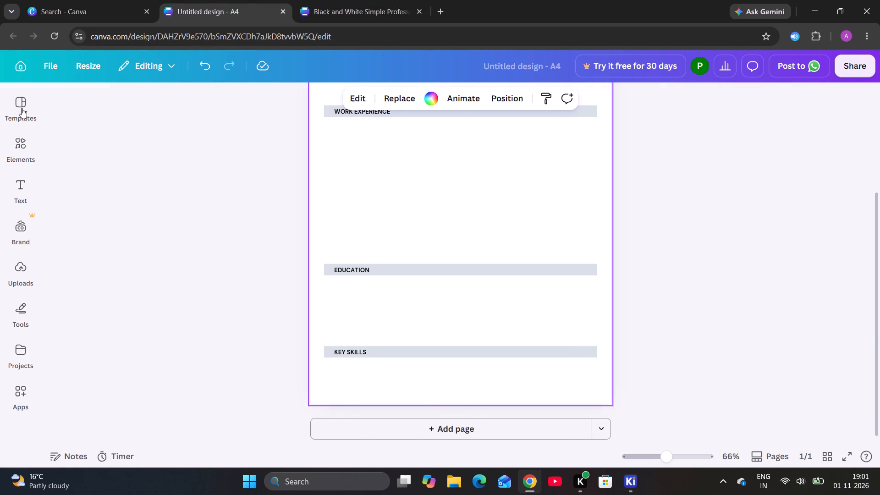
double_click(49, 74)
triple_click(49, 74)
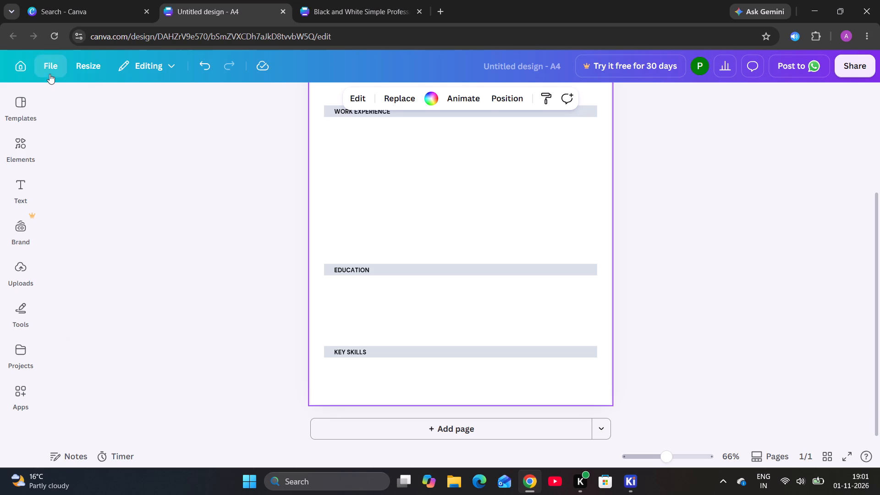
drag(49, 74, 17, 70)
click(17, 70)
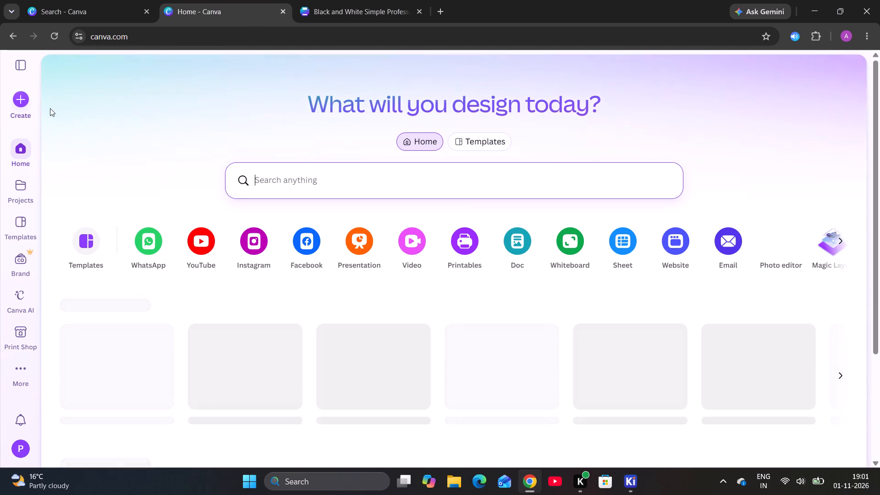
scroll(284, 418, down, 2)
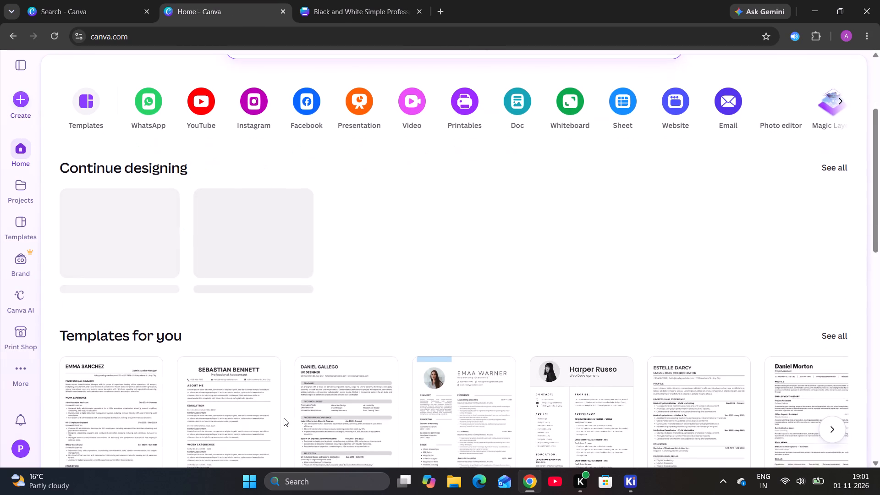
scroll(284, 418, down, 1)
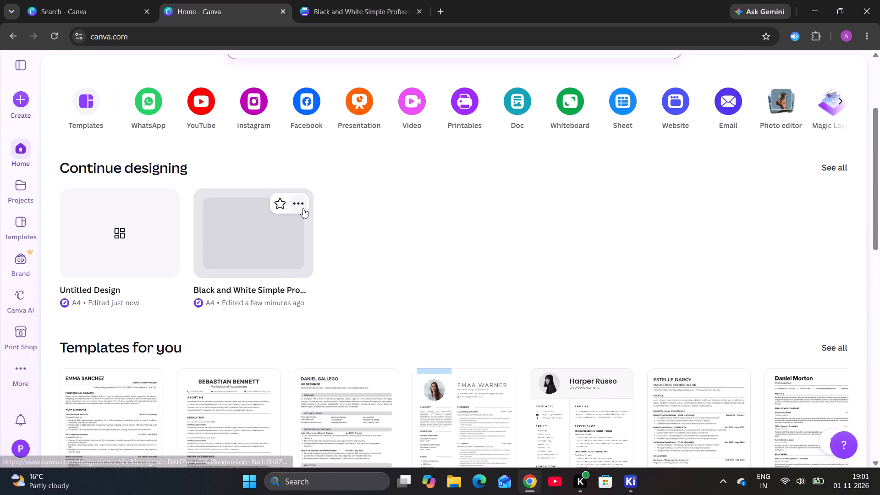
Move both recent designs, the Black and White Simple resume and the Untitled Design, to Trash.
click(303, 208)
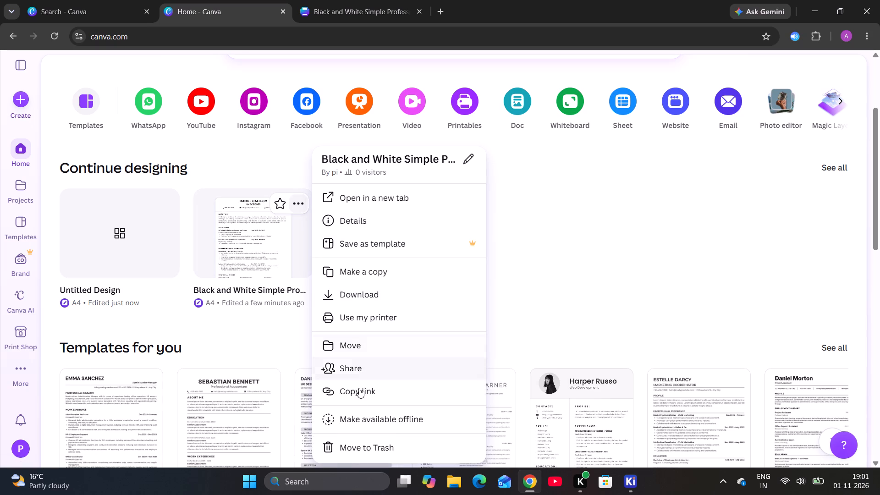
click(358, 449)
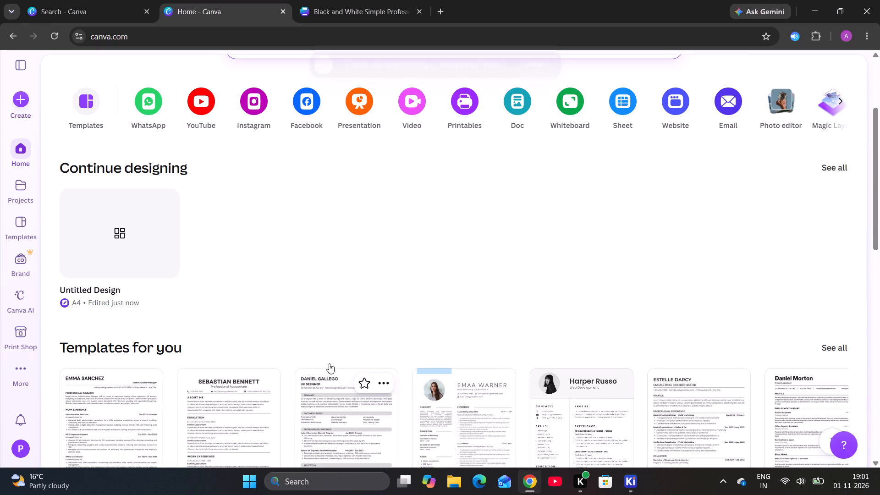
click(166, 210)
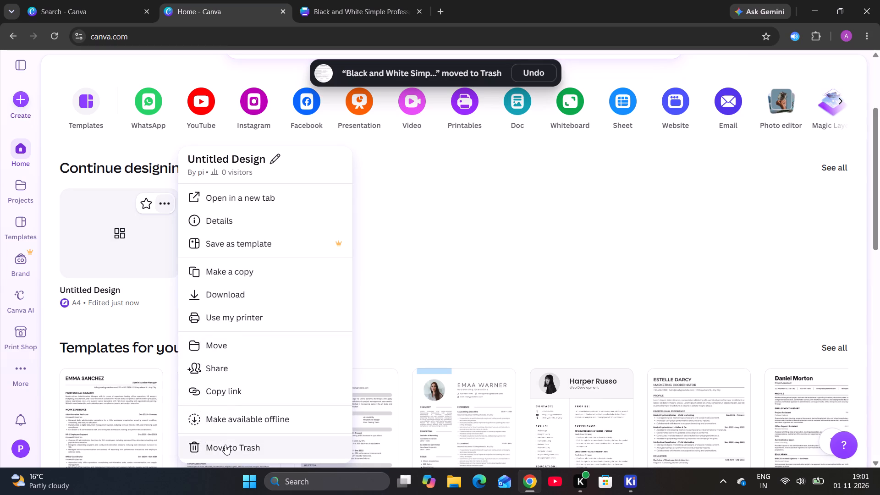
click(225, 445)
Open the Poster category from the template categories on the home page.
scroll(390, 302, down, 1)
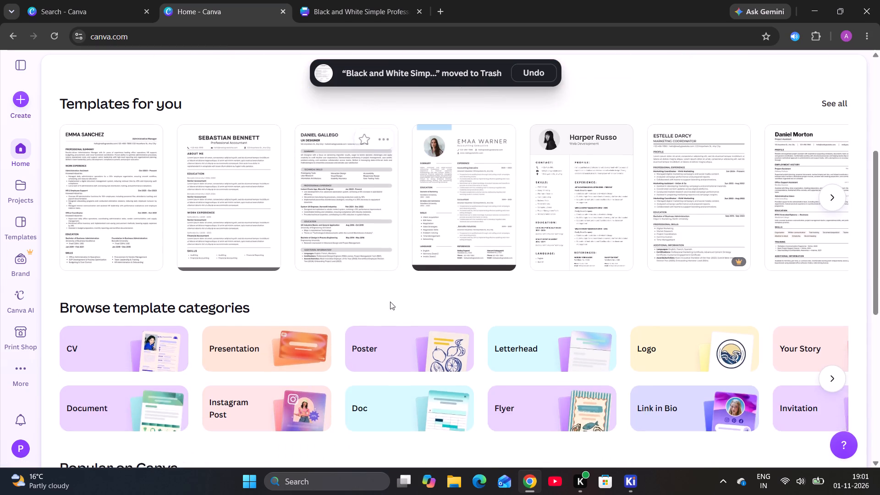
scroll(390, 302, down, 2)
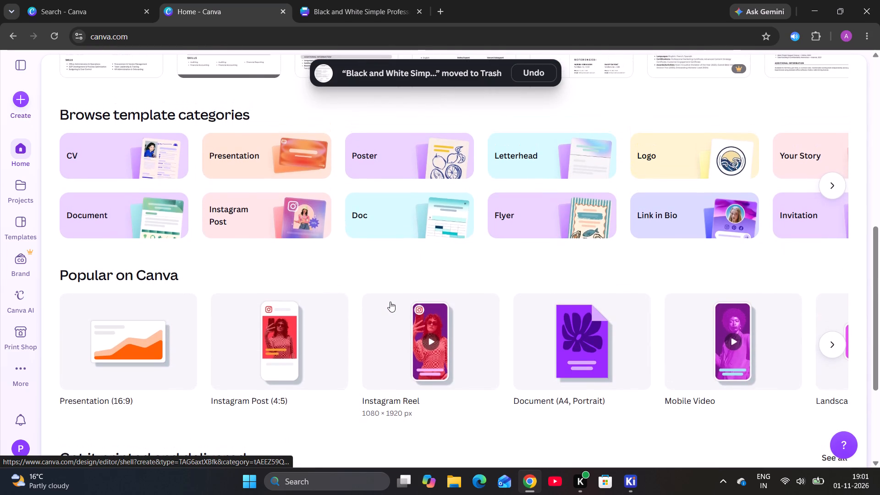
click(435, 168)
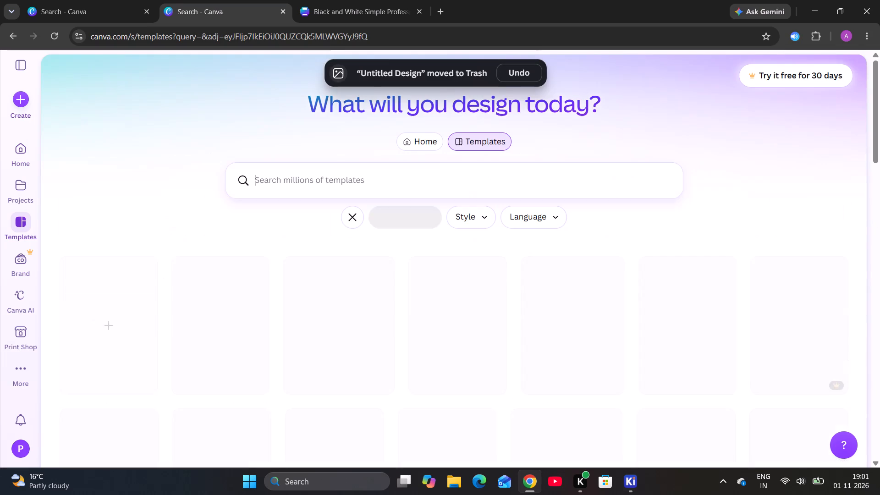
Browse the poster templates and open the preview of the Medical Research Summary poster.
scroll(384, 342, down, 1)
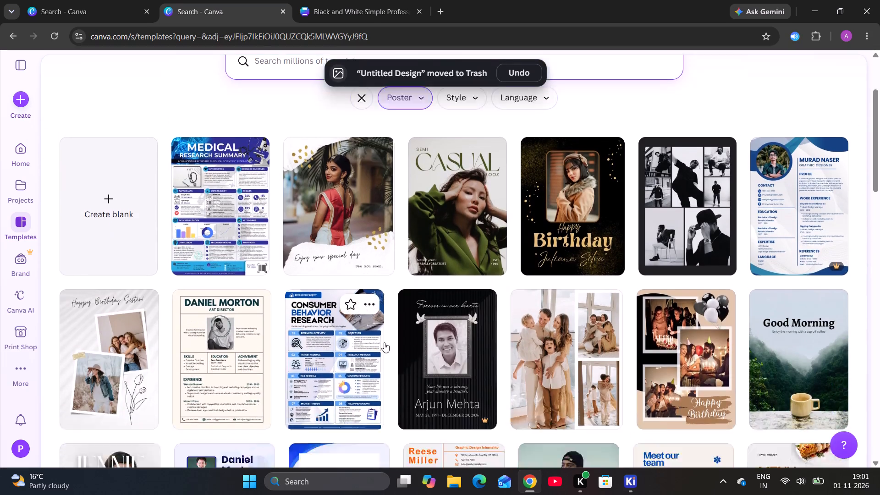
scroll(384, 342, down, 1)
scroll(384, 342, up, 5)
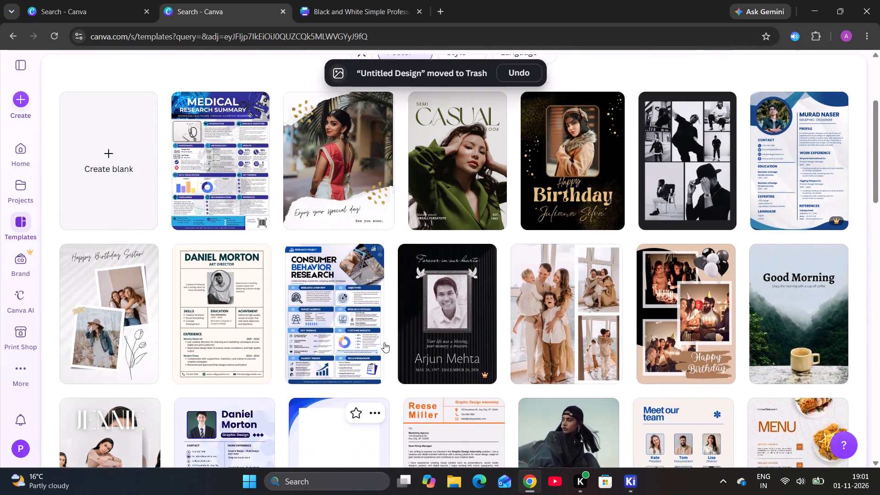
scroll(384, 342, up, 1)
click(214, 199)
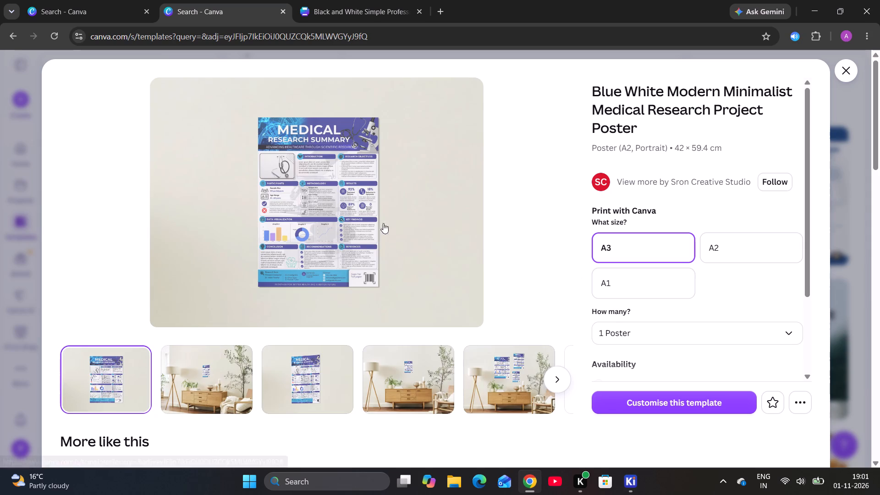
Look through the poster's print options and similar templates, and start customising the Medical Research Project Poster template.
scroll(578, 339, down, 2)
scroll(584, 386, up, 1)
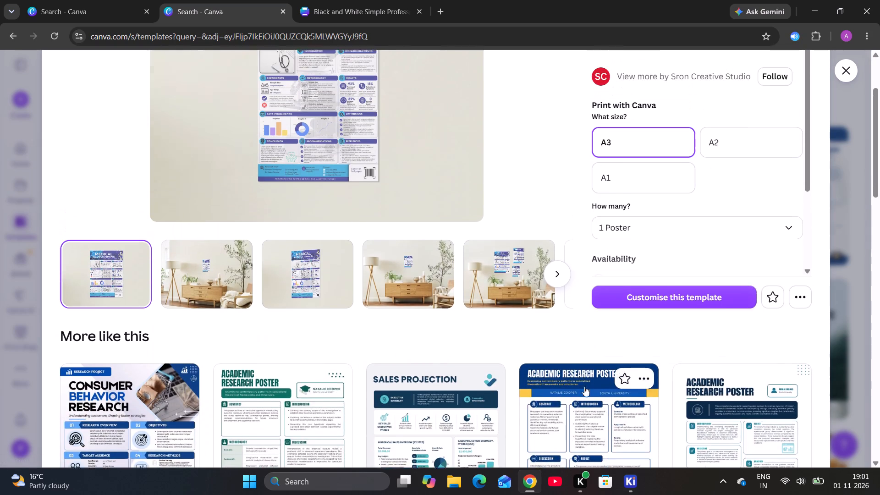
scroll(584, 386, up, 1)
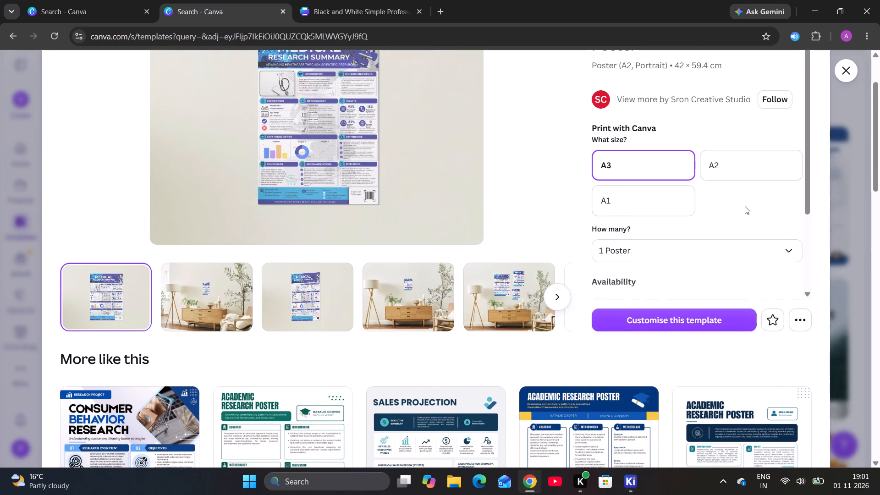
click(745, 206)
drag(745, 206, 734, 212)
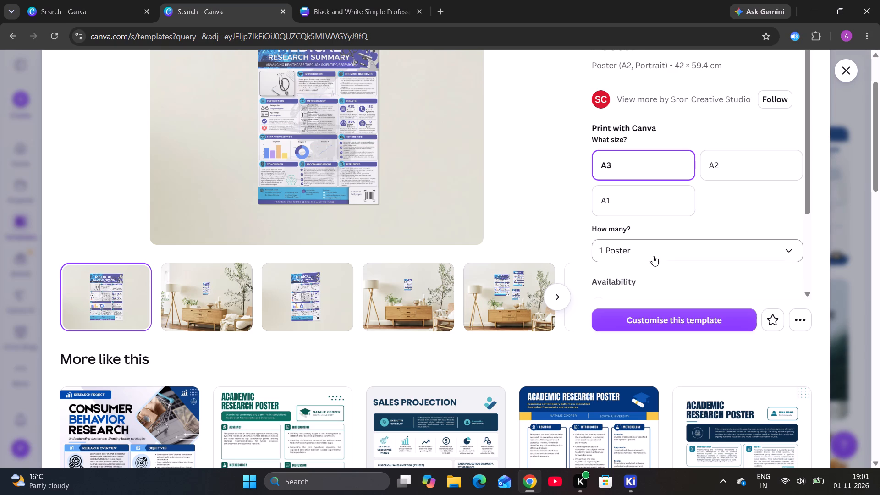
scroll(643, 262, down, 2)
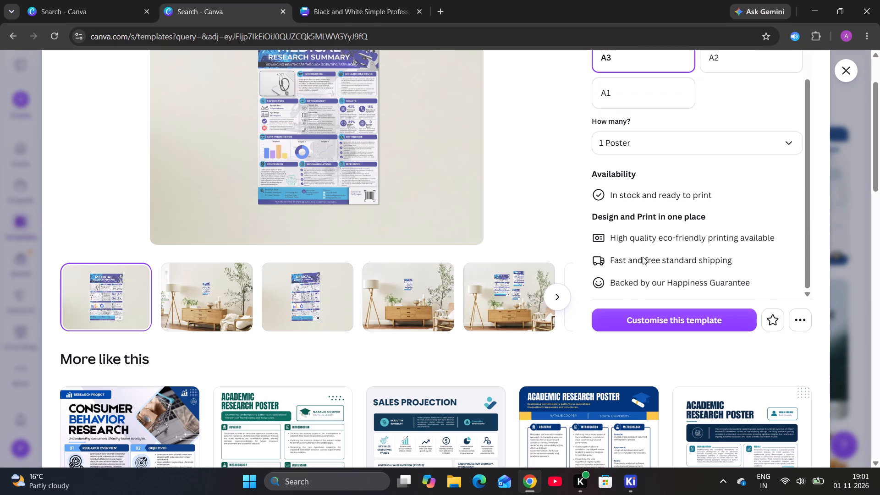
scroll(643, 257, down, 1)
click(803, 322)
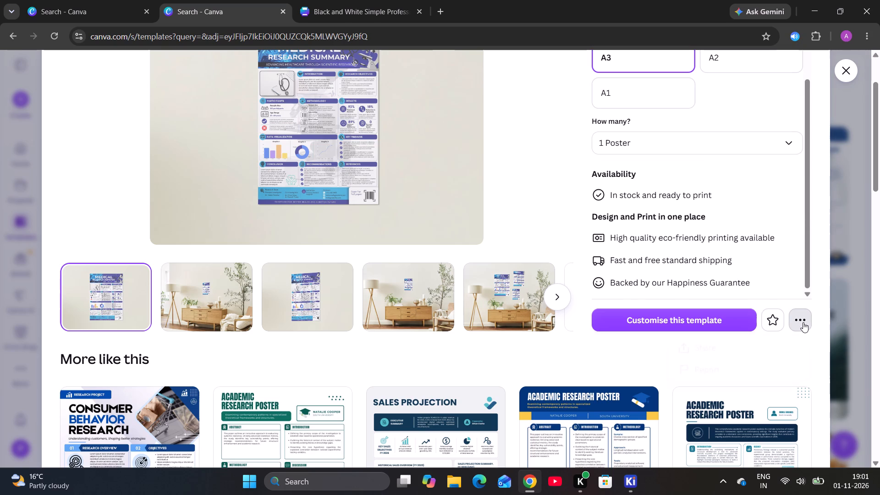
click(664, 321)
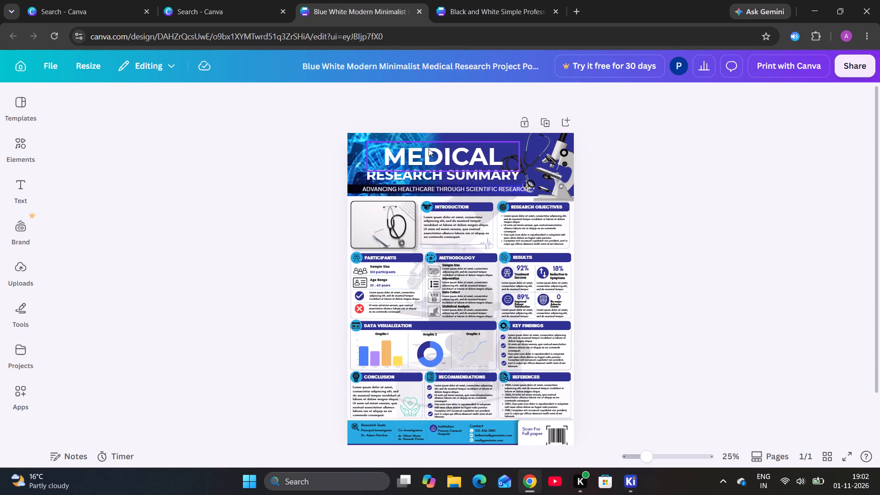
Replace the word MEDICAL in the poster's main heading with PSYCHOLOGY.
key(BackSpace)
click(476, 150)
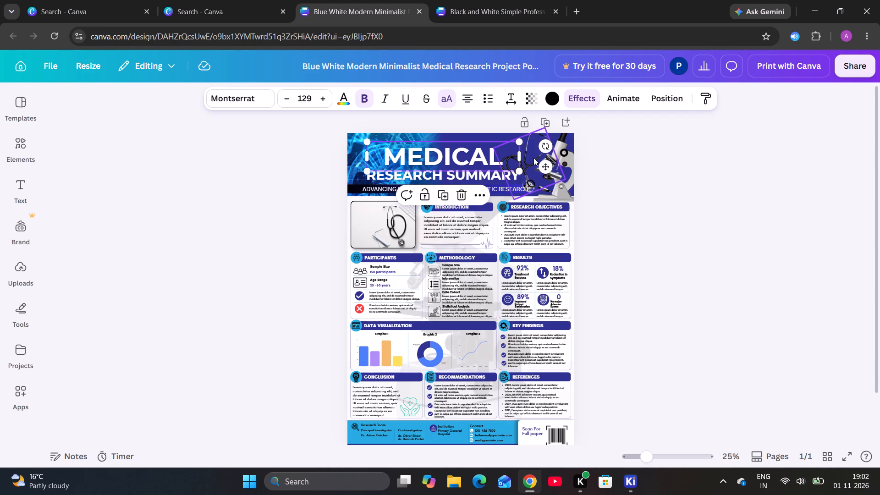
click(428, 148)
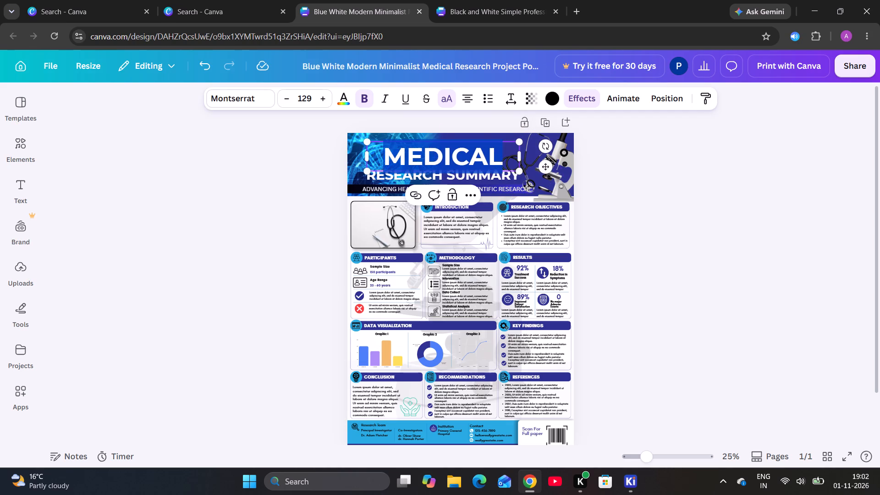
click(428, 148)
click(428, 148)
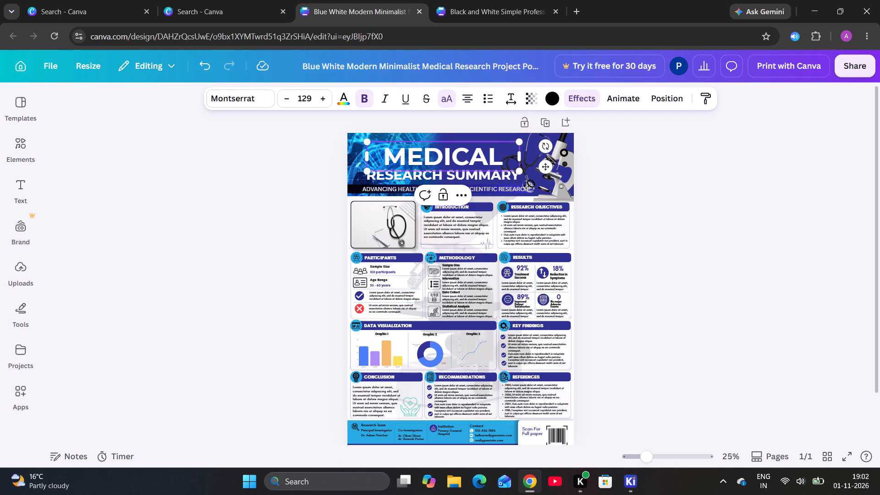
click(507, 157)
key(BackSpace)
key(BackSpace)
key(BackSpace)
key(BackSpace)
key(BackSpace)
key(BackSpace)
key(BackSpace)
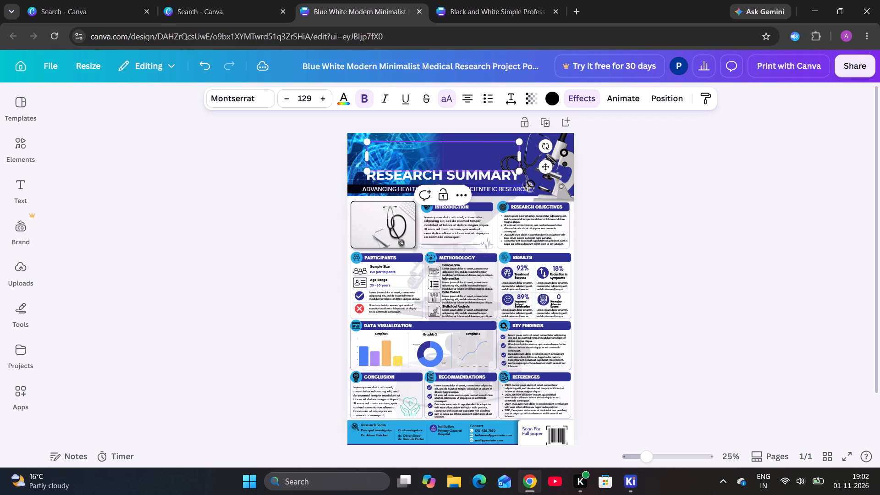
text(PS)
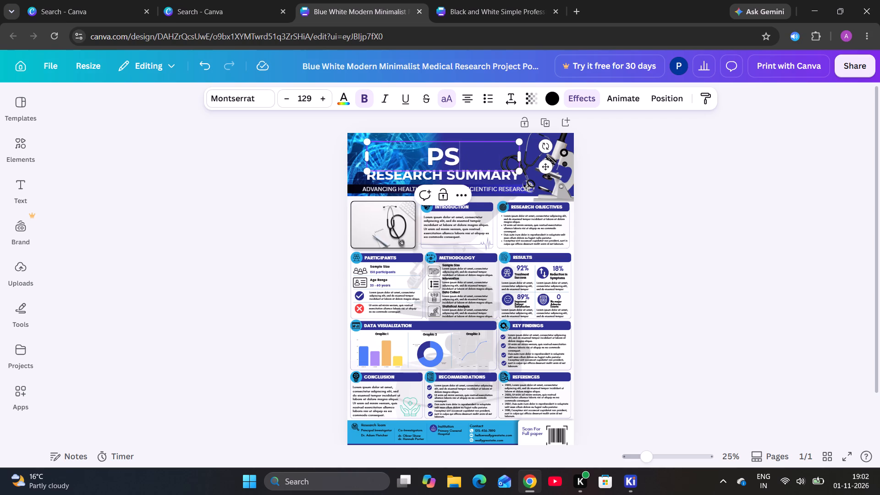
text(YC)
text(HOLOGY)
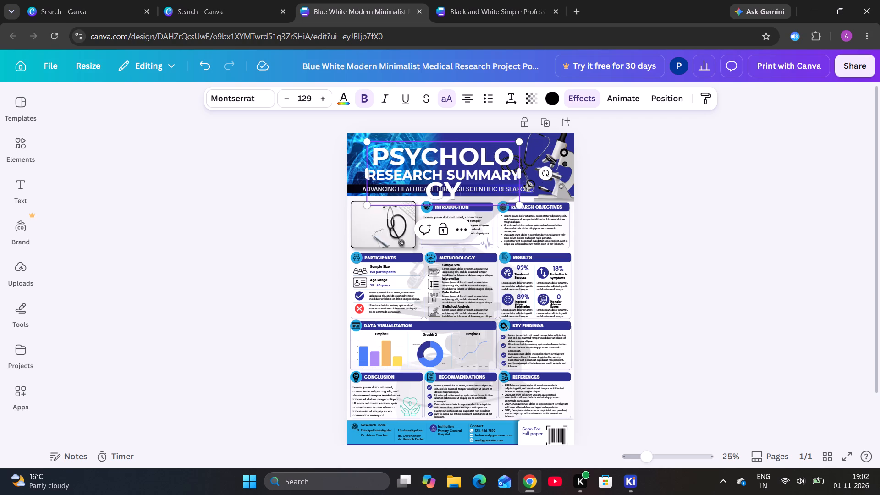
Shorten the main heading above RESEARCH SUMMARY to PSYCHE and leave the text box.
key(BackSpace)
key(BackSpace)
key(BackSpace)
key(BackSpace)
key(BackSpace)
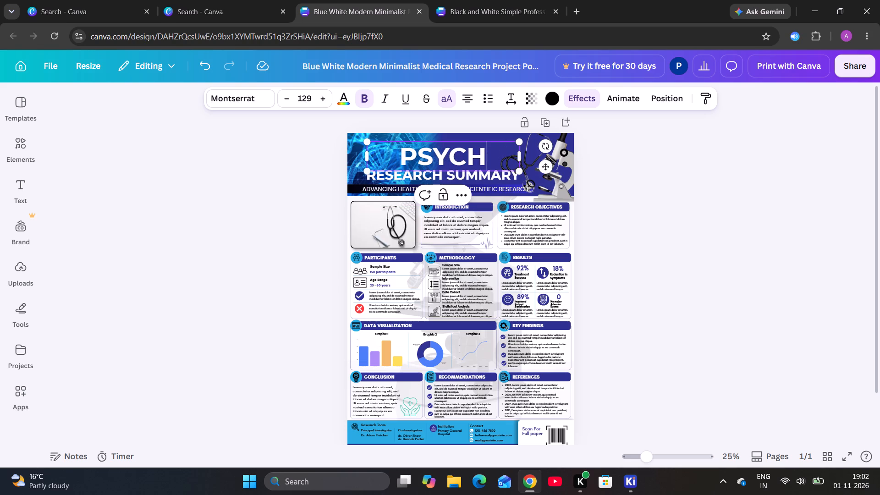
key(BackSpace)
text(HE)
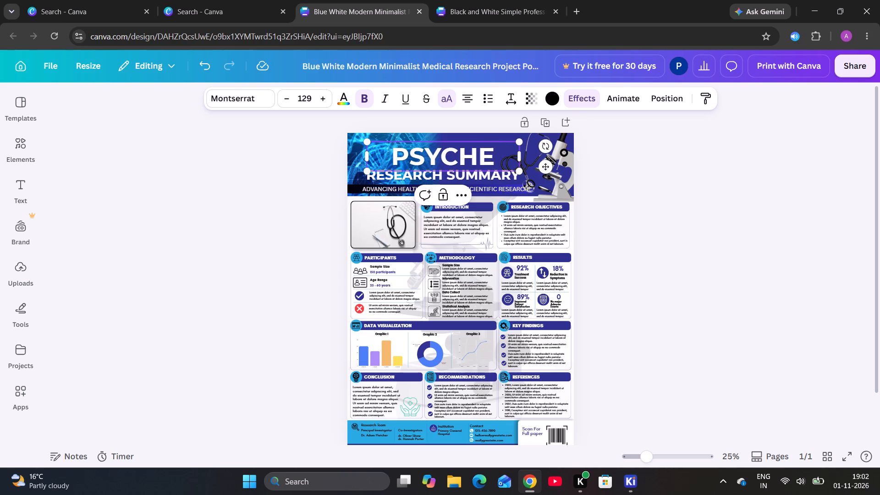
click(489, 167)
click(456, 199)
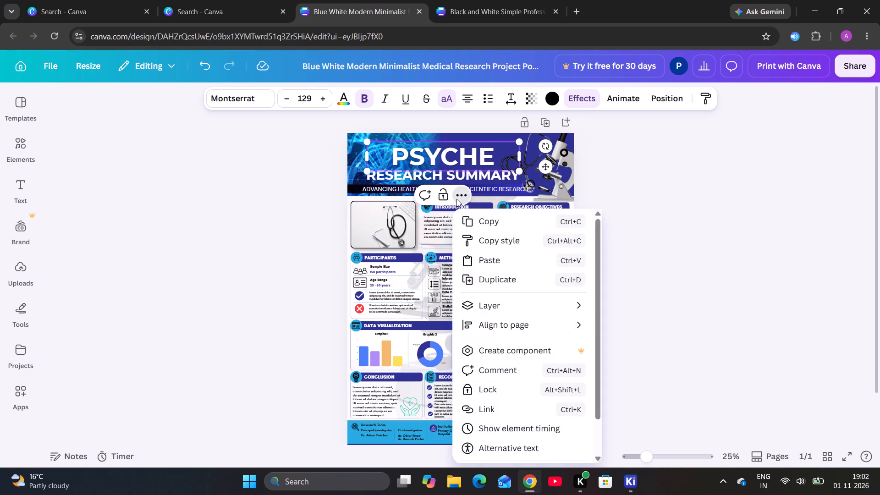
click(234, 201)
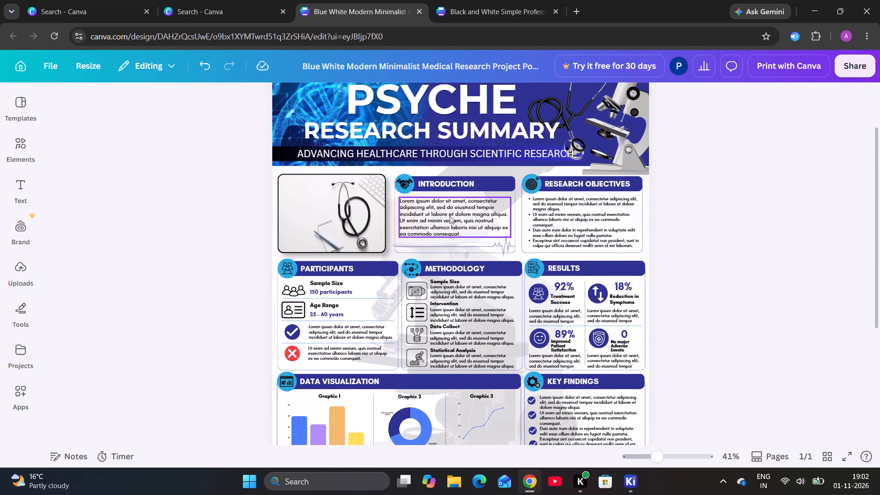
Delete the placeholder paragraph text box under the Introduction heading.
click(450, 216)
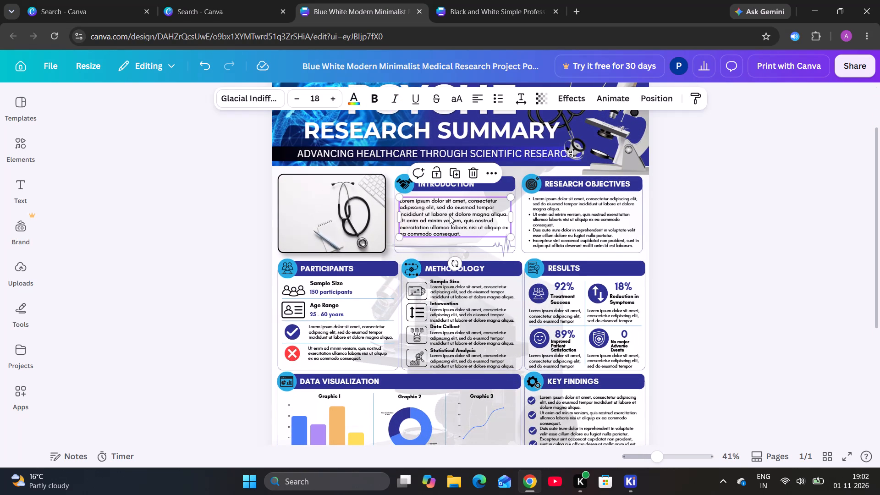
key(BackSpace)
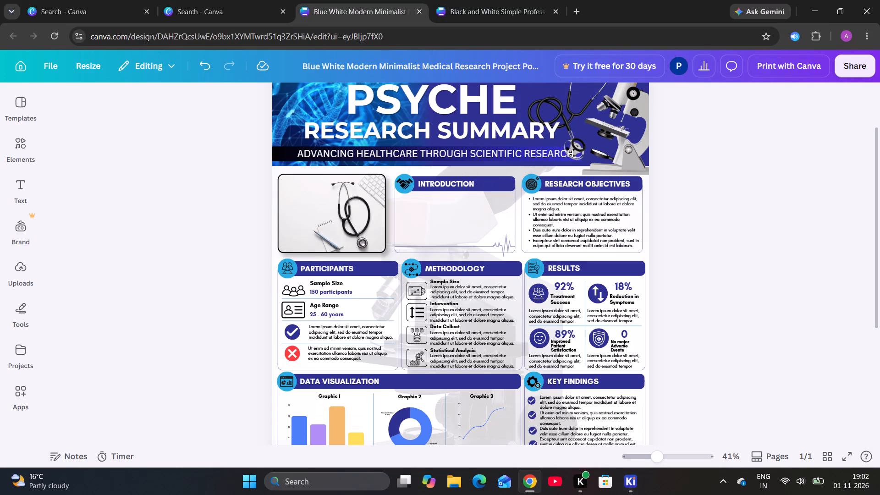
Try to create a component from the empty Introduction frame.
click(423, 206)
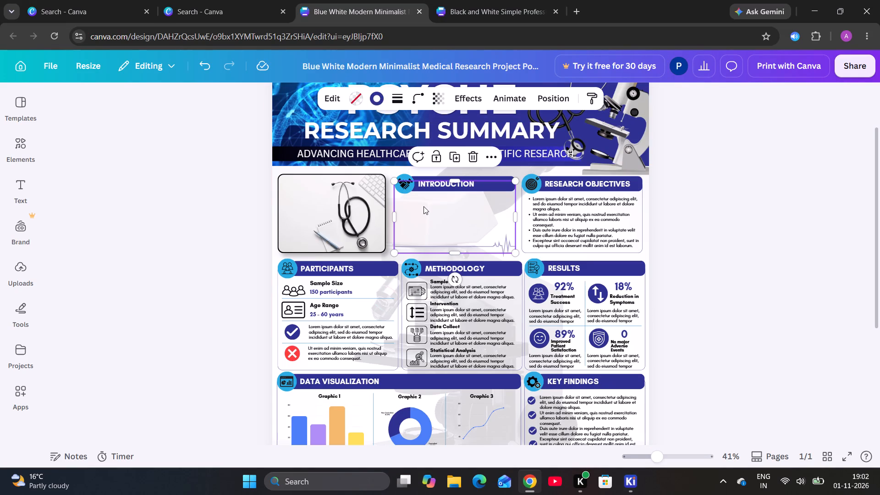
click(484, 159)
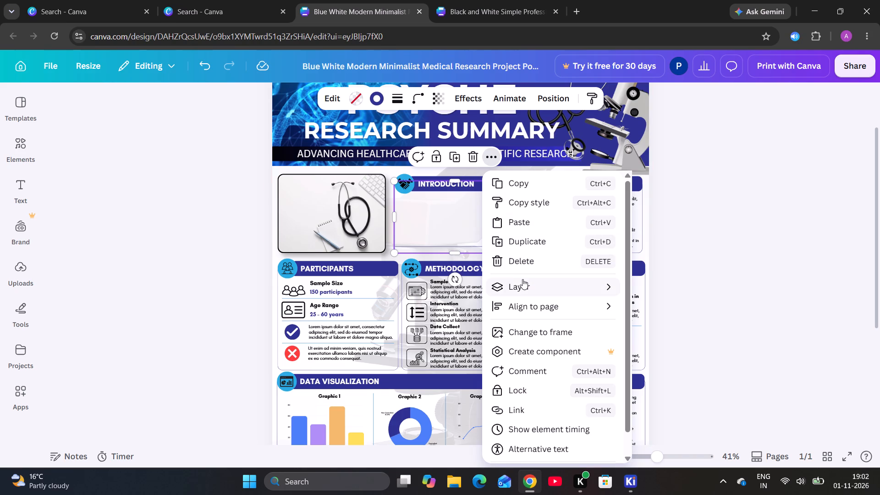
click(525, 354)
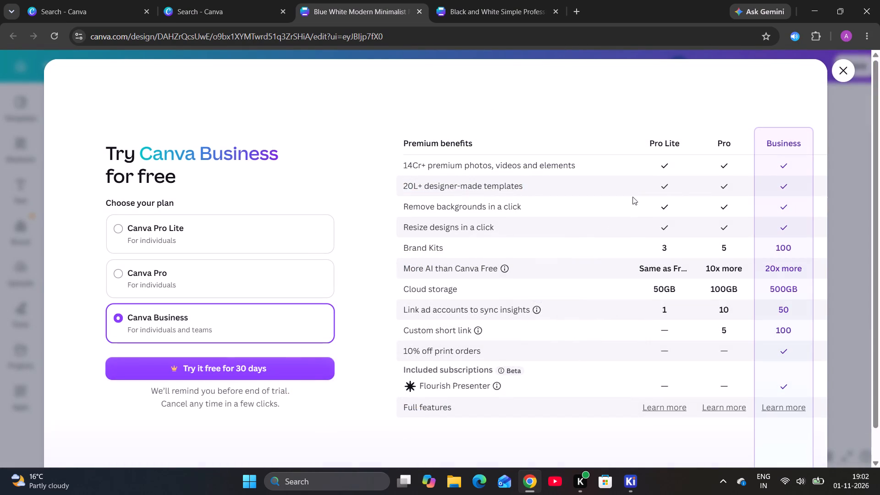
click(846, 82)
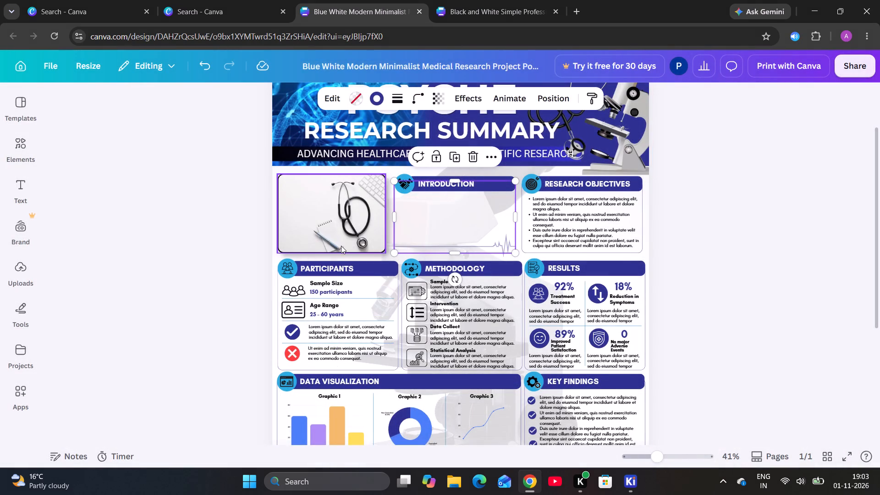
Enter the opening words "PSYCHOLOGY IS THE BRANCH OF SCIENCE" inside the empty Introduction frame.
click(416, 198)
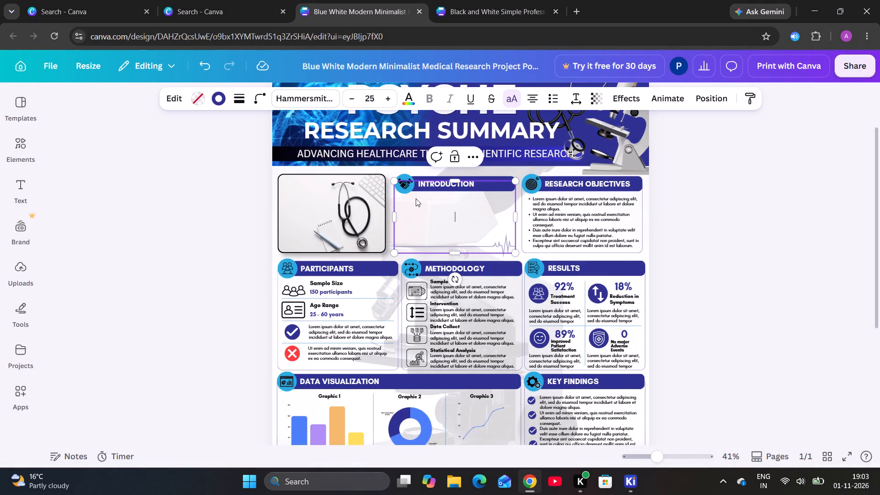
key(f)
key(BackSpace)
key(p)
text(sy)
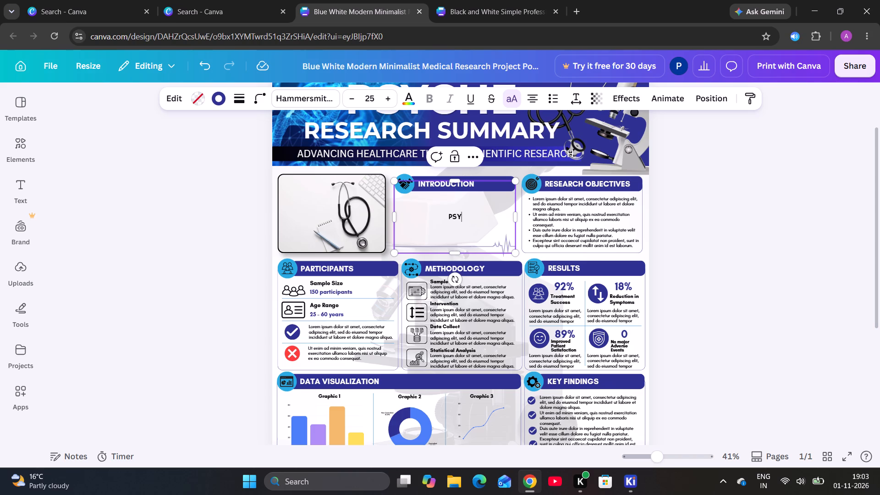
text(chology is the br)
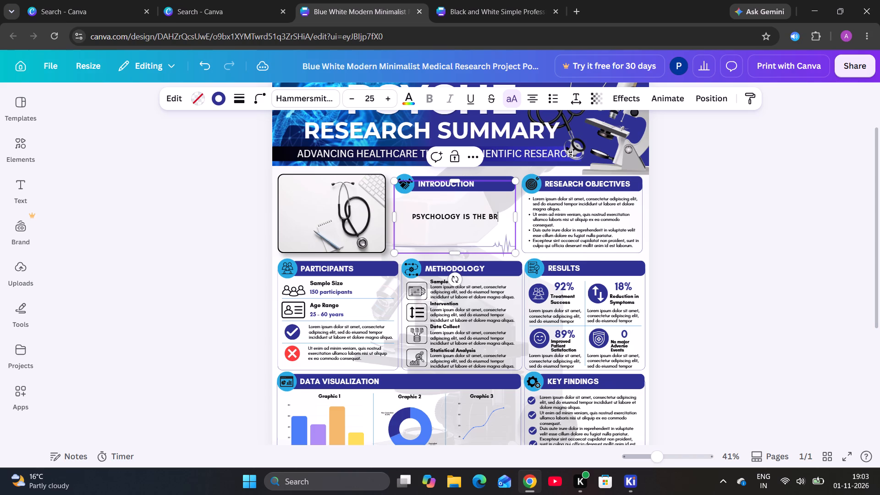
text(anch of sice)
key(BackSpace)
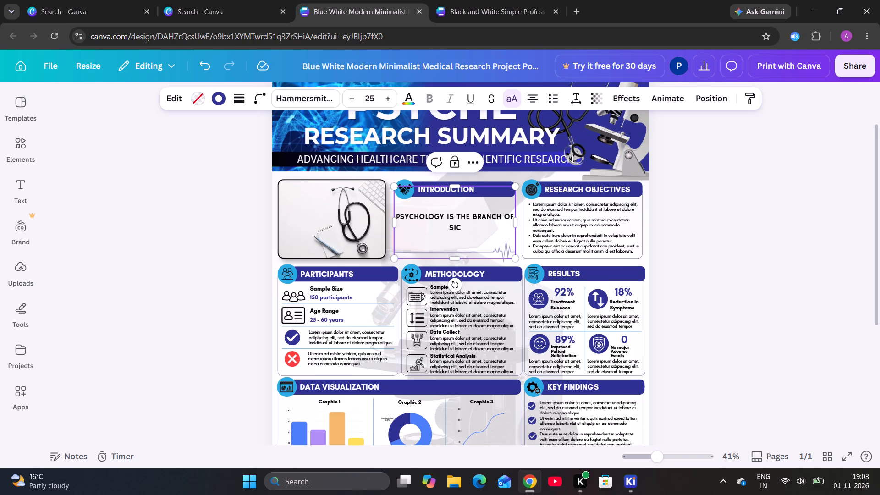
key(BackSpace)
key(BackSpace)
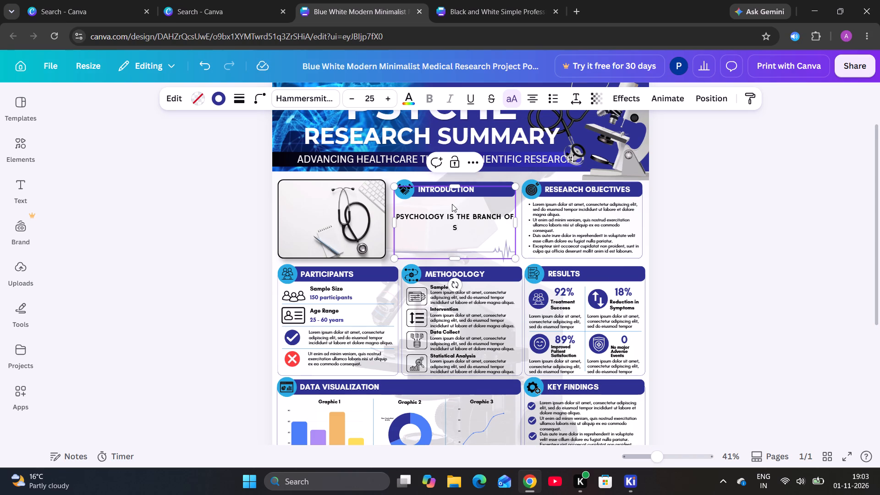
click(452, 204)
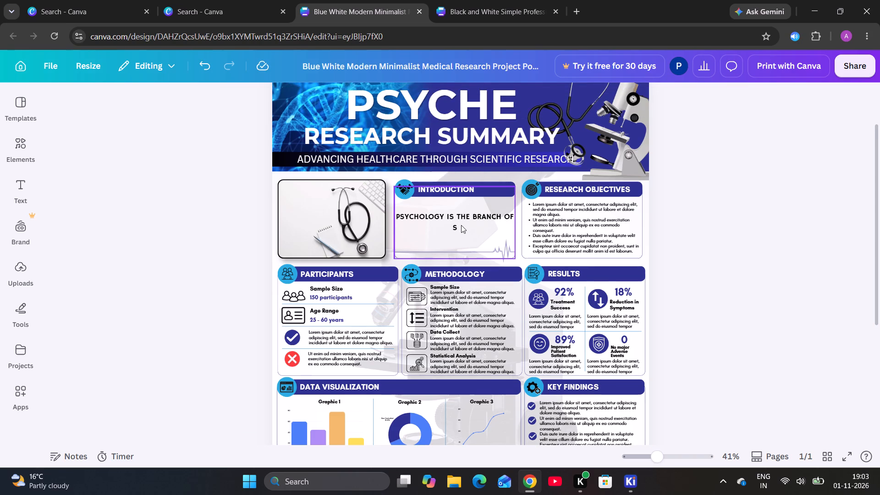
click(461, 225)
click(461, 225)
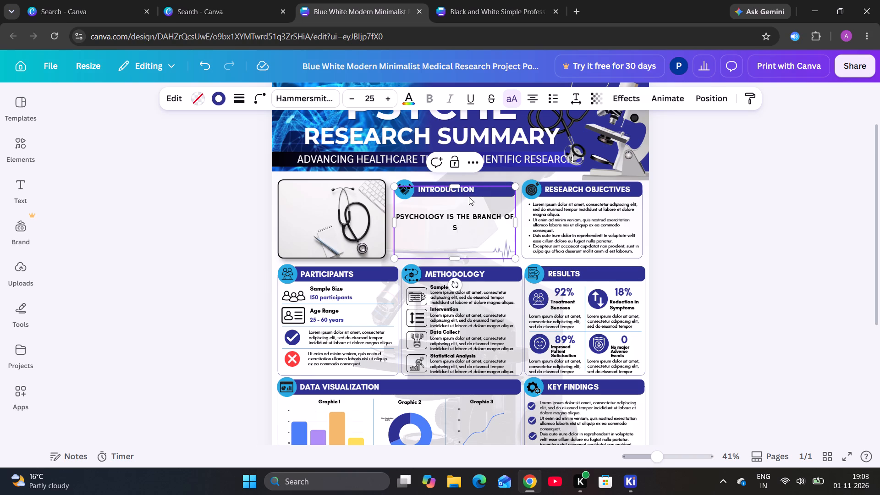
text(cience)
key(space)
Continue the Introduction sentence after SCIENCE with the words "THAT STUDY".
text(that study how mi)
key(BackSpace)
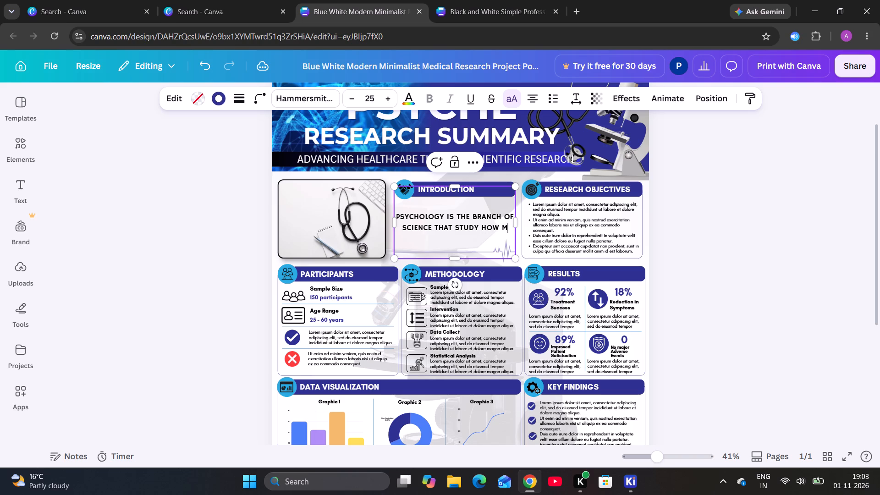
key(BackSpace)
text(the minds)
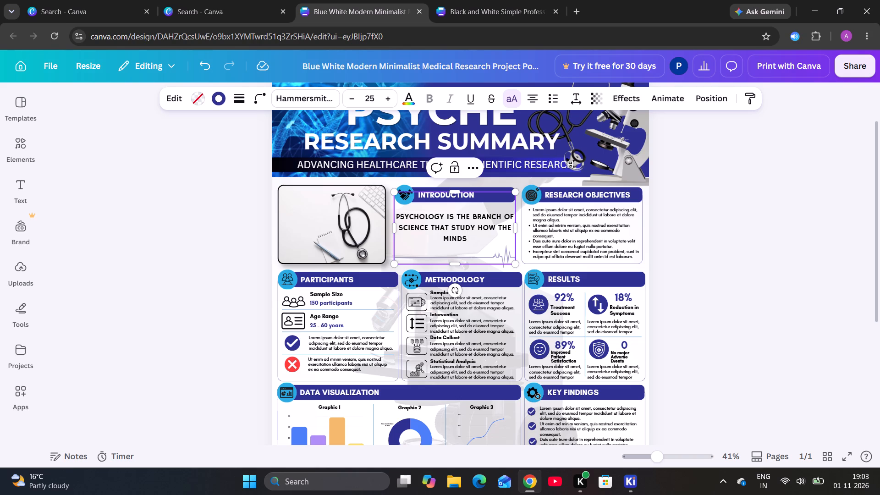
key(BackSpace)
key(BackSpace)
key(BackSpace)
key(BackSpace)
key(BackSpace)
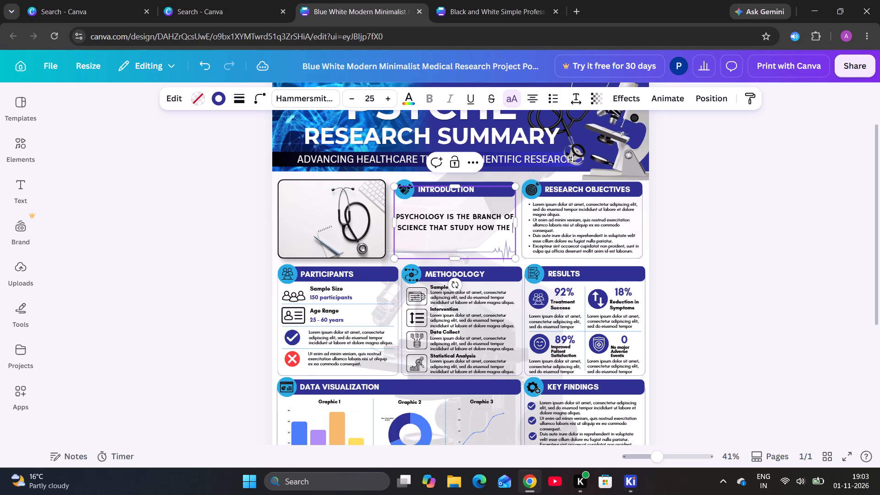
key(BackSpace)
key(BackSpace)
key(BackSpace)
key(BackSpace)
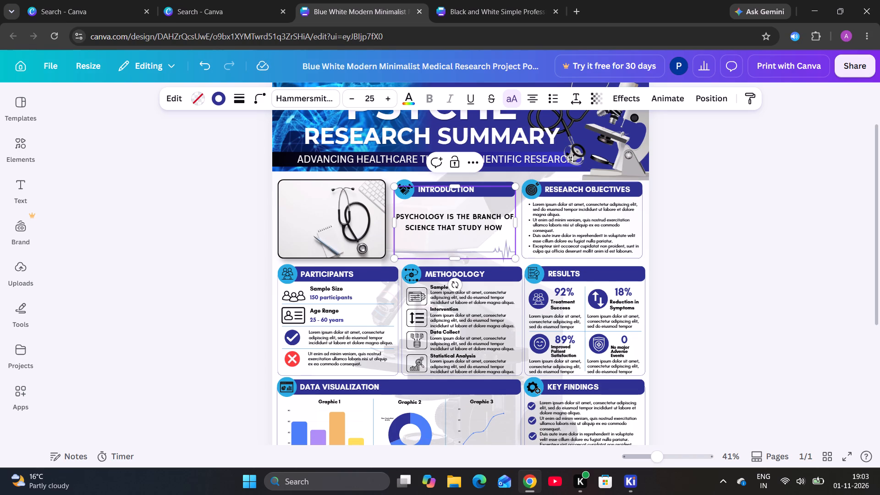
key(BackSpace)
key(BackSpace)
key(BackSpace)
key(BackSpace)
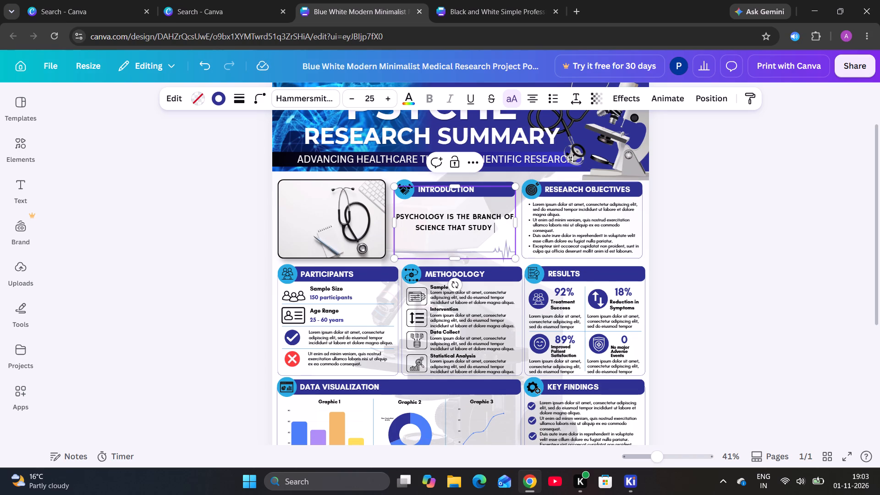
Complete the Introduction sentence with "OF NATURE , MIND AND BEHAVIOUR OF HUMAN." and leave the text.
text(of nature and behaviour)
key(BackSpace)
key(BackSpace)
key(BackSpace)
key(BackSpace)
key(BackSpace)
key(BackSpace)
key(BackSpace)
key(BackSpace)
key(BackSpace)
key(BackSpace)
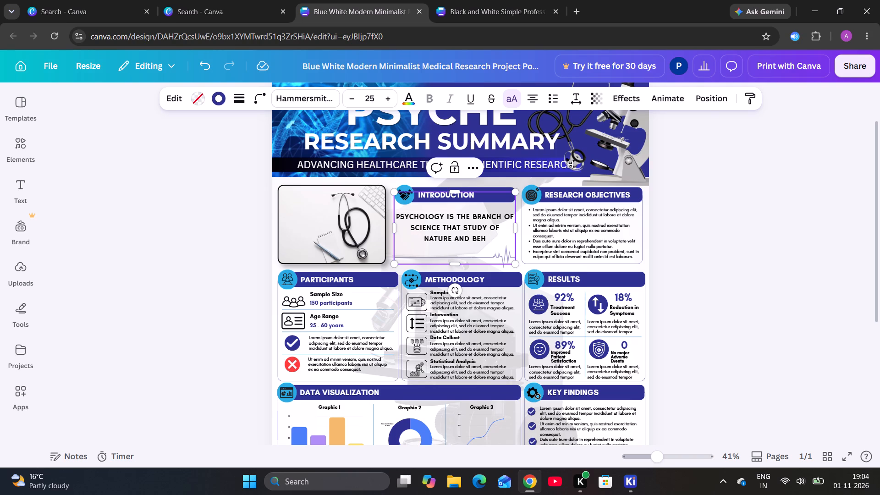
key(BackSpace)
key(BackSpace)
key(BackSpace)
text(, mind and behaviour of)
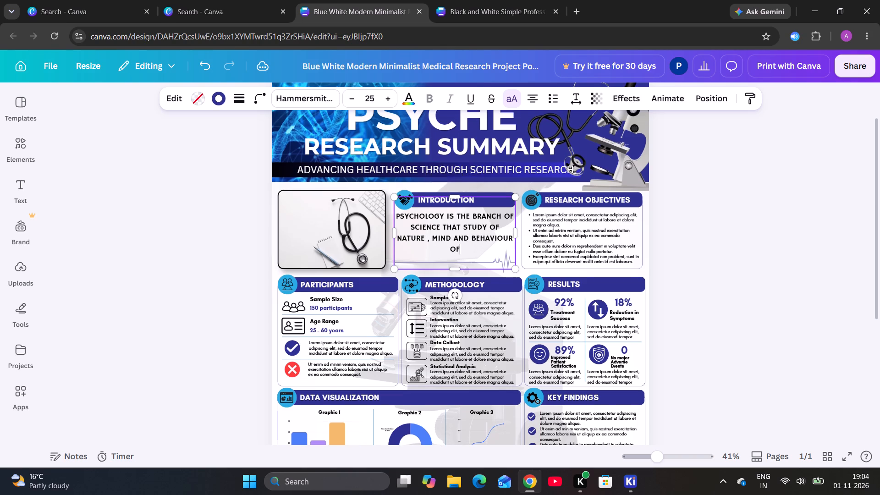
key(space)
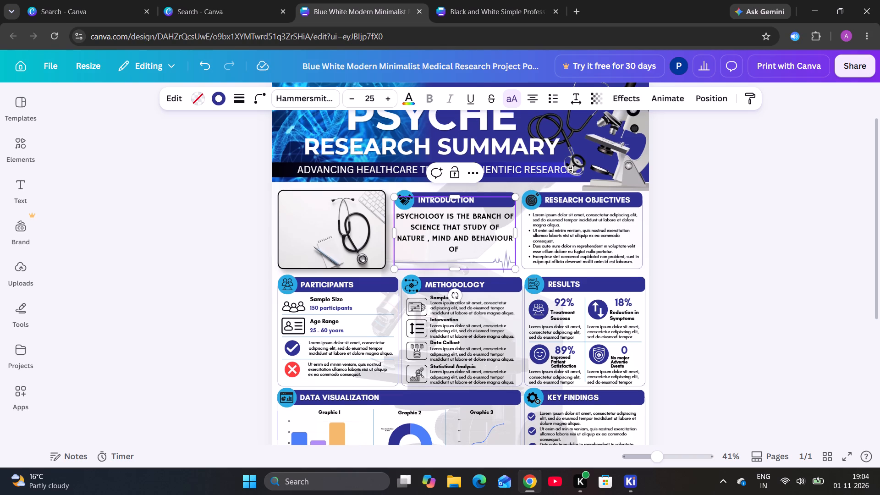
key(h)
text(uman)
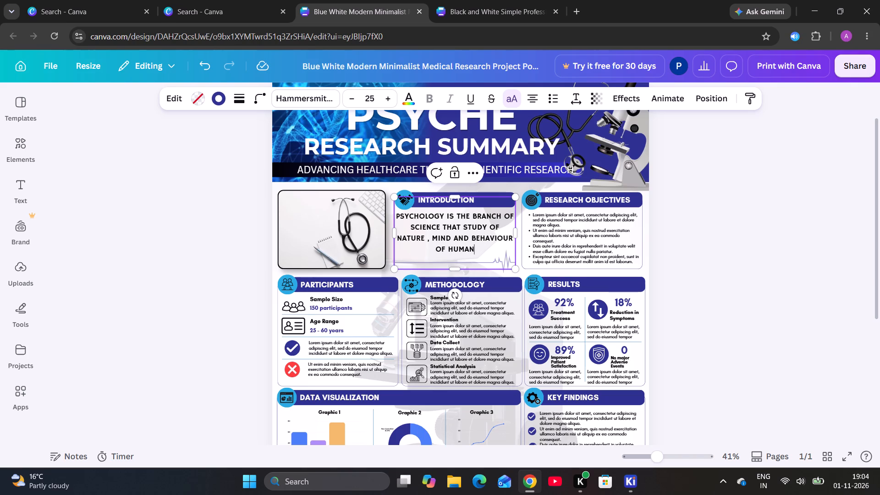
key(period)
click(211, 247)
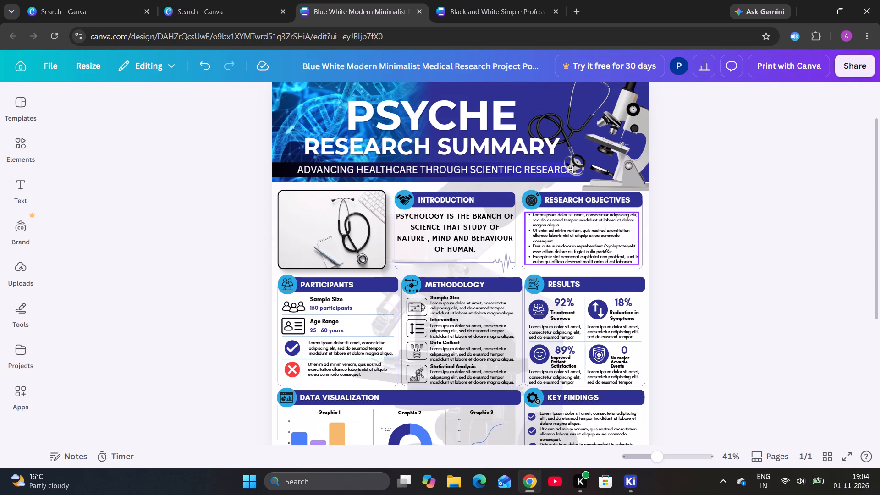
Delete the placeholder bullet list text box under the Research Objectives heading.
click(603, 231)
key(BackSpace)
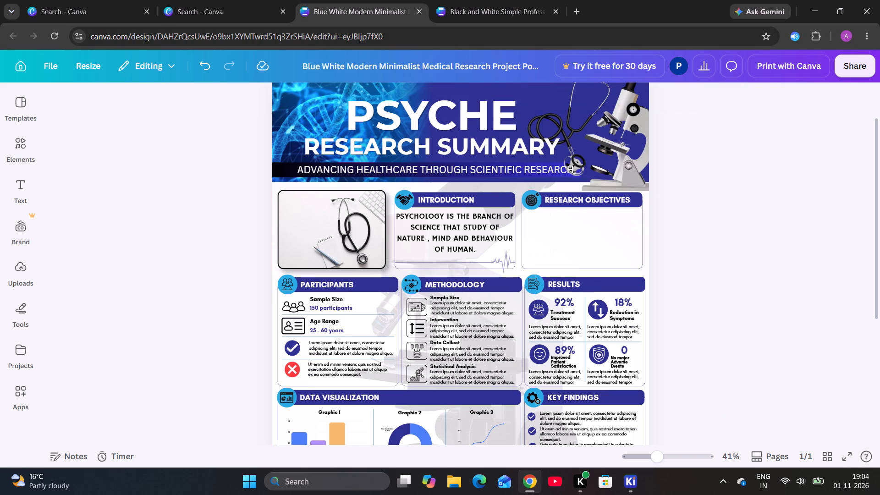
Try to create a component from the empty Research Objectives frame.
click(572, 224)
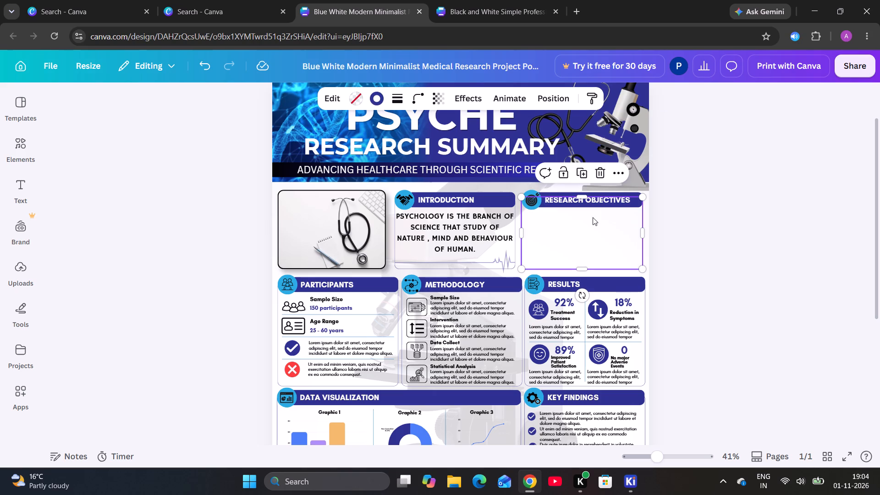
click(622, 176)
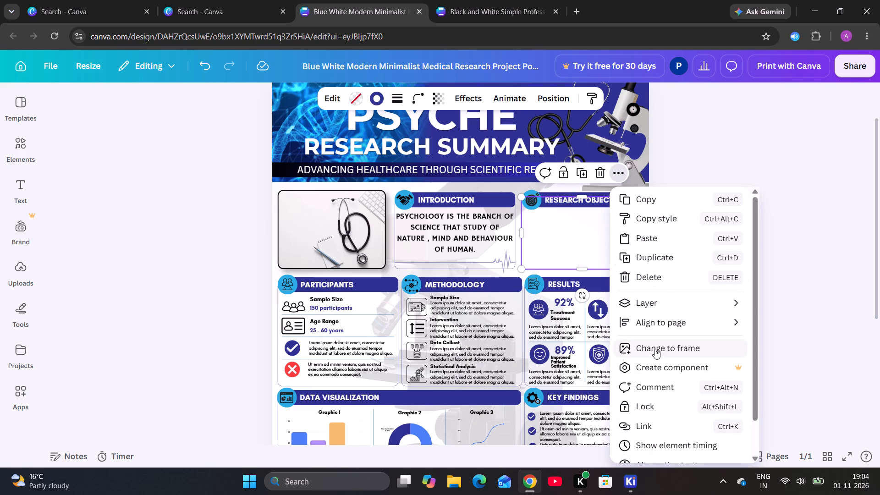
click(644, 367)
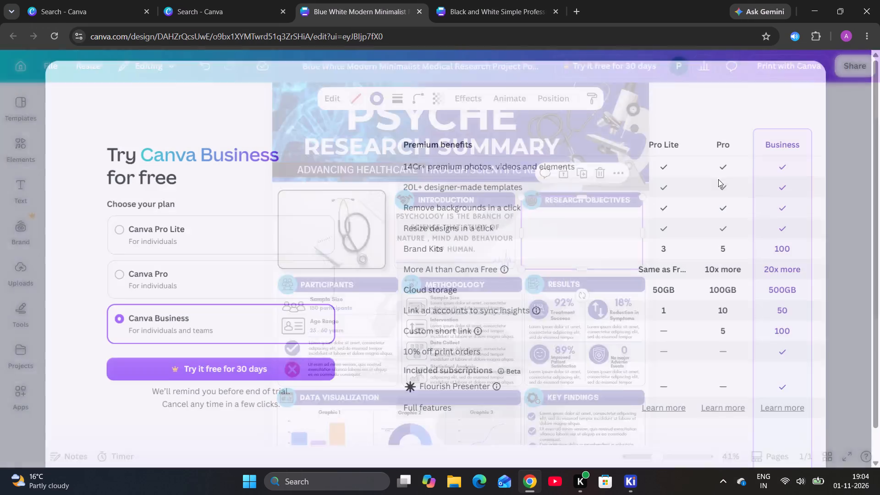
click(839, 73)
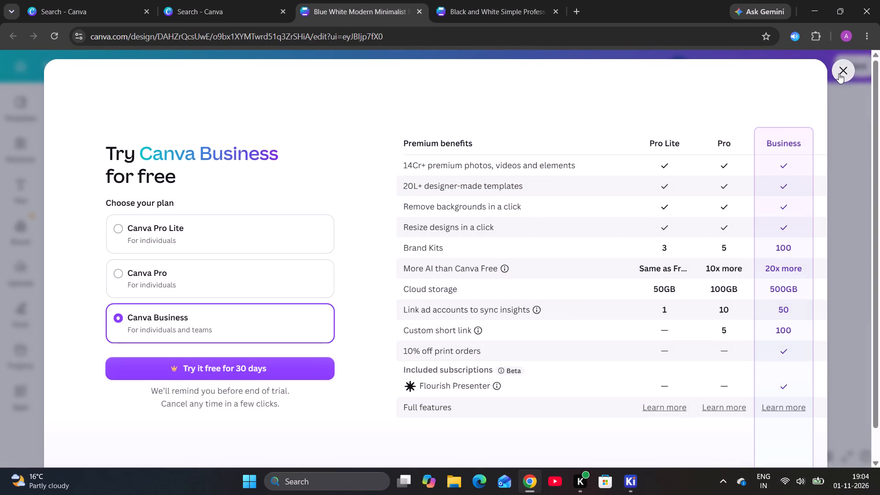
Enter "HOW TO INFLUENCE PEOPLE, AND WIN FRIENDS." inside the empty Research Objectives frame.
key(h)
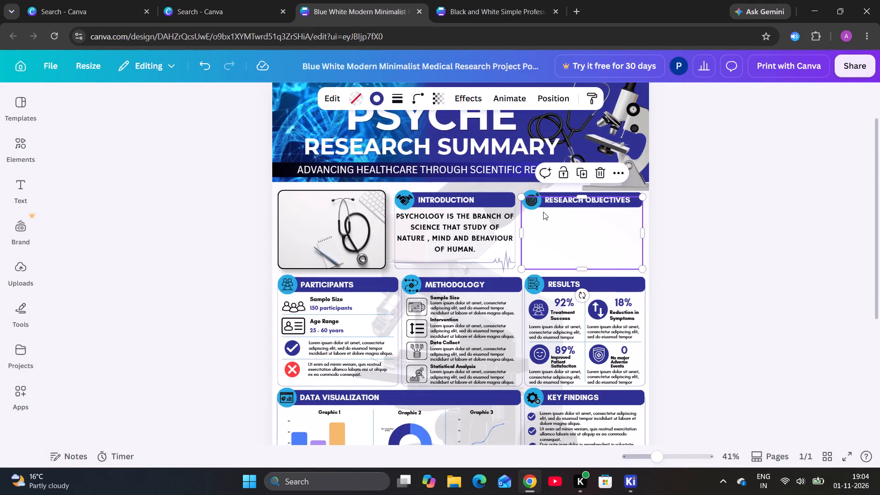
click(543, 212)
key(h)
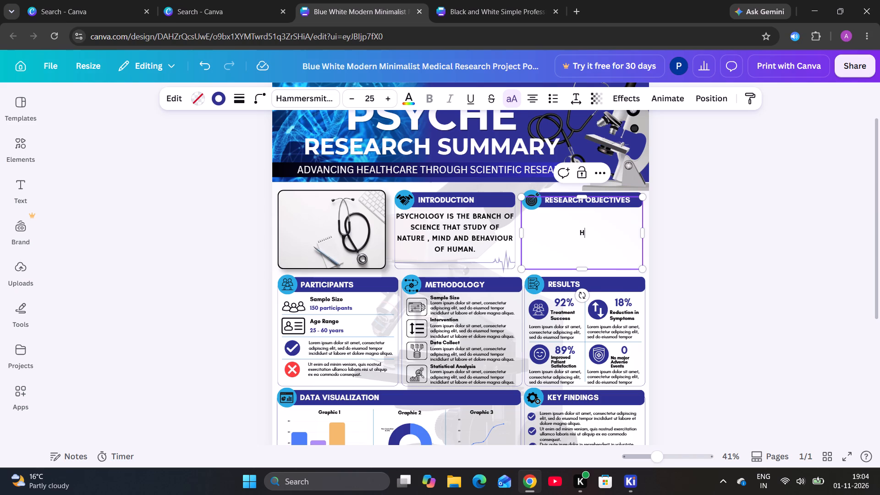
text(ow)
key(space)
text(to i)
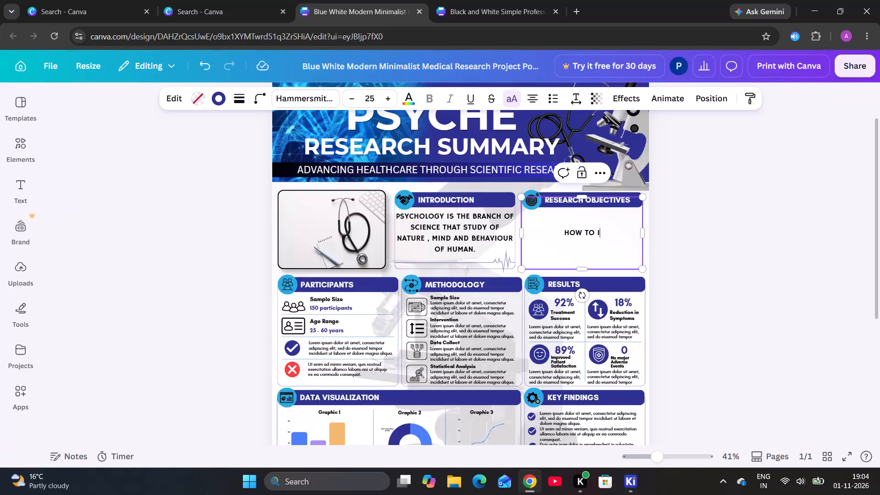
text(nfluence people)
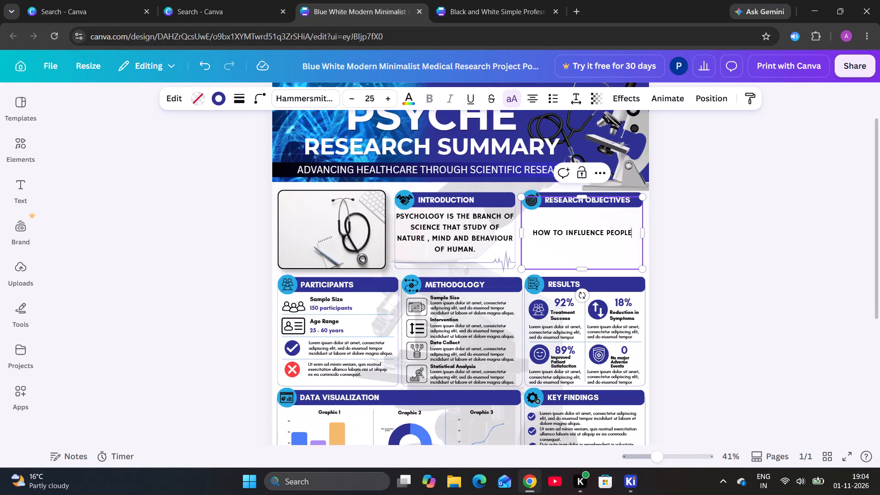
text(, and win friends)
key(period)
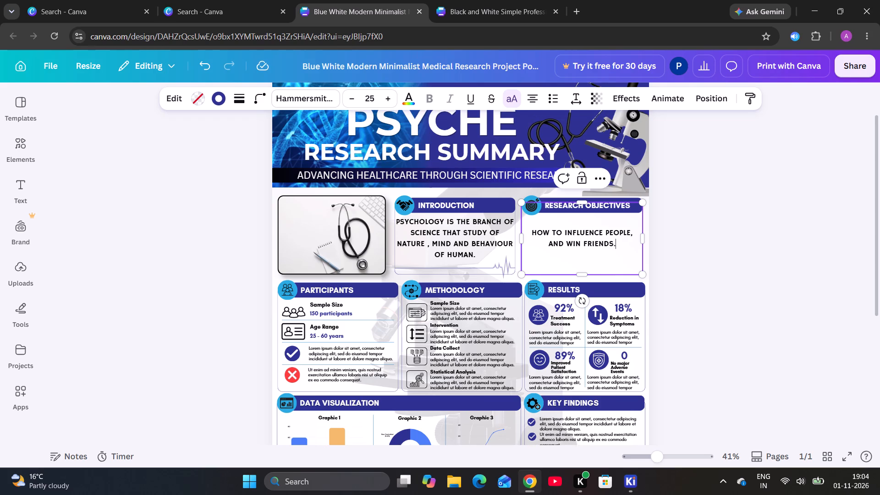
Add a second Research Objectives line reading "HOW TO MAKE A FLAMBOYANT PERSONALITY AS PER TODAYS MODERN MARKET REQUIREMENT.".
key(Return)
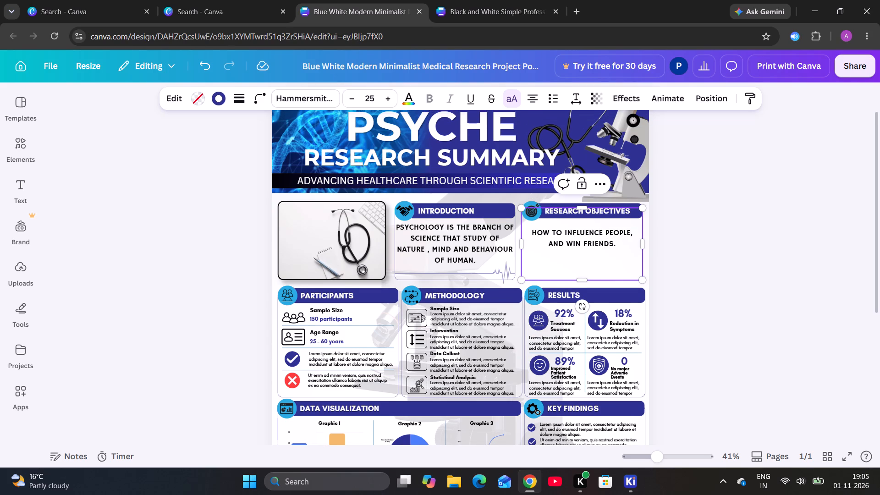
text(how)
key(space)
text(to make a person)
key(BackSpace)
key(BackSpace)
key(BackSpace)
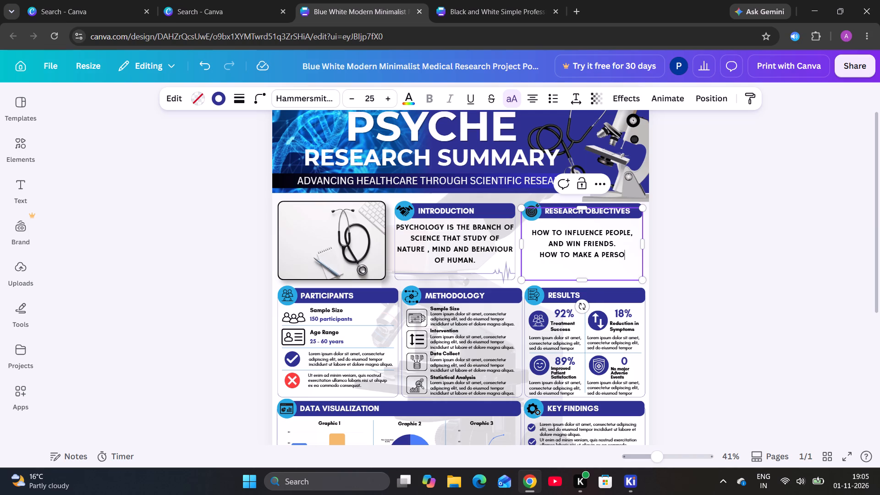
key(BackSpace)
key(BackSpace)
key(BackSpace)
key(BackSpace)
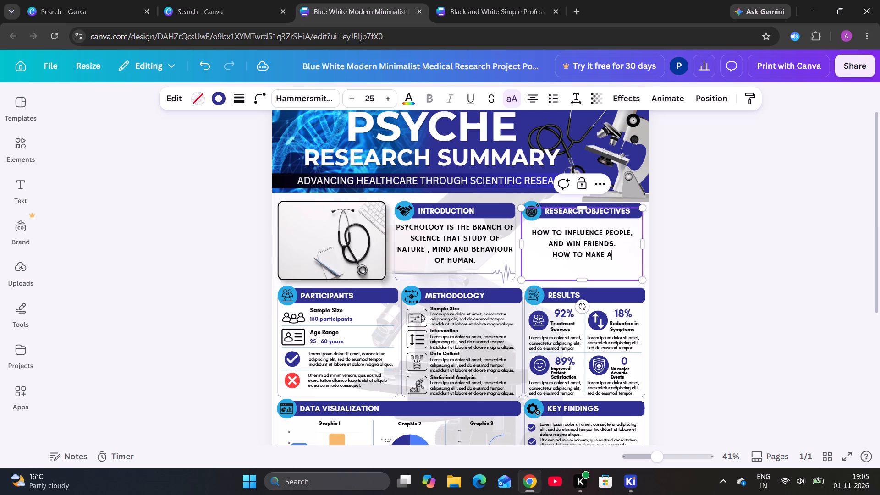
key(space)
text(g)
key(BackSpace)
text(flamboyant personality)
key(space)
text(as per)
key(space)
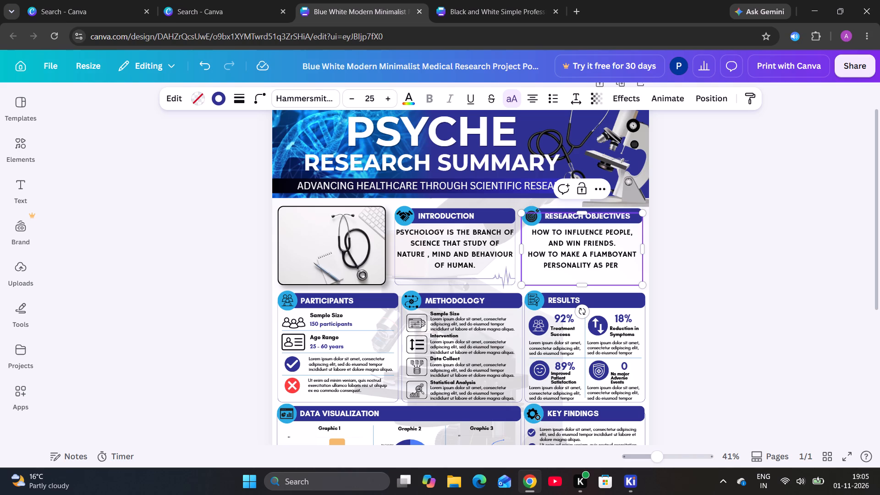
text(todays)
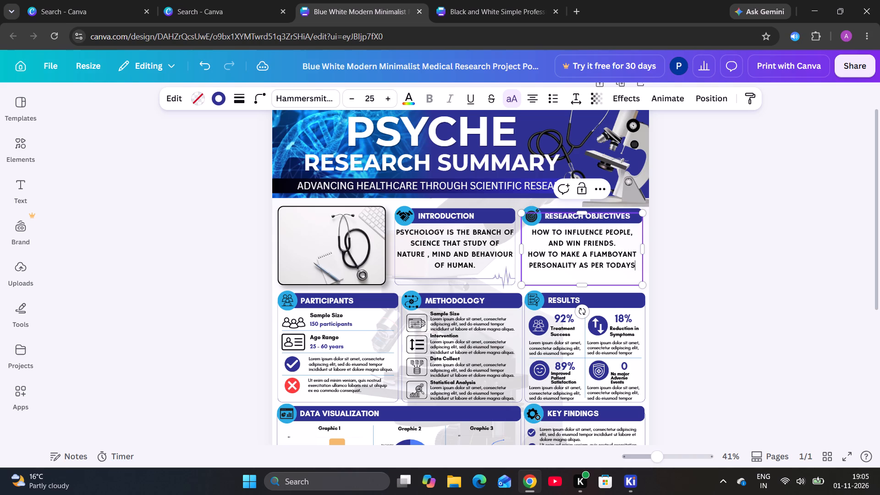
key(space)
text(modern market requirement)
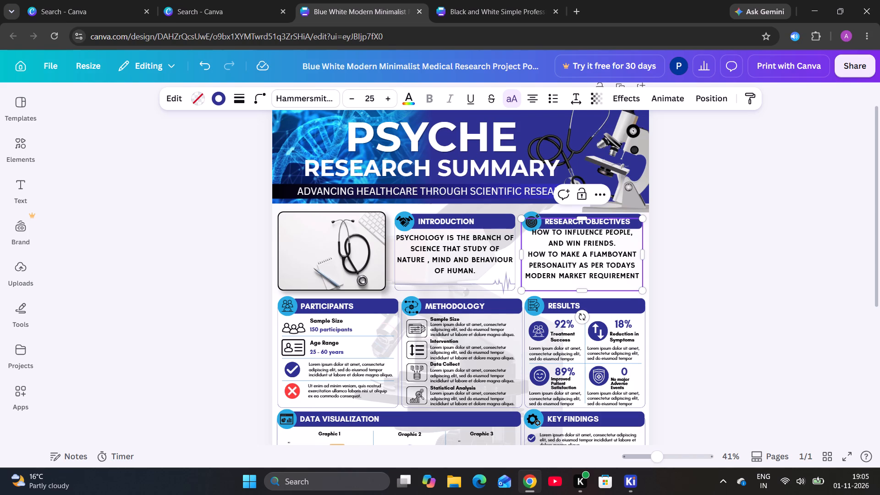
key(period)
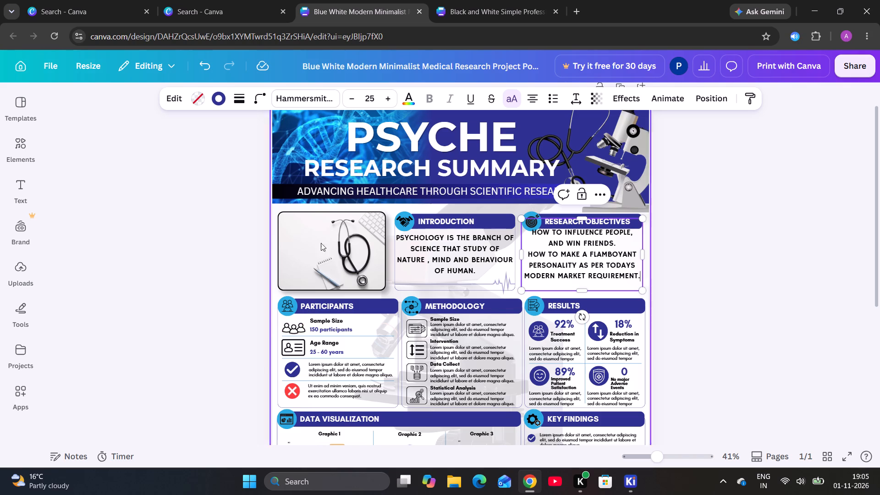
Delete the outline frame around the Participants section's content.
click(299, 319)
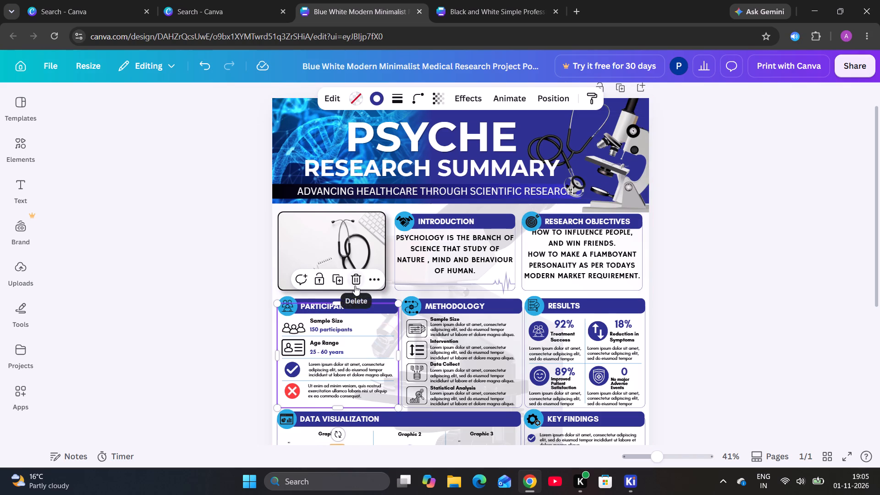
click(355, 286)
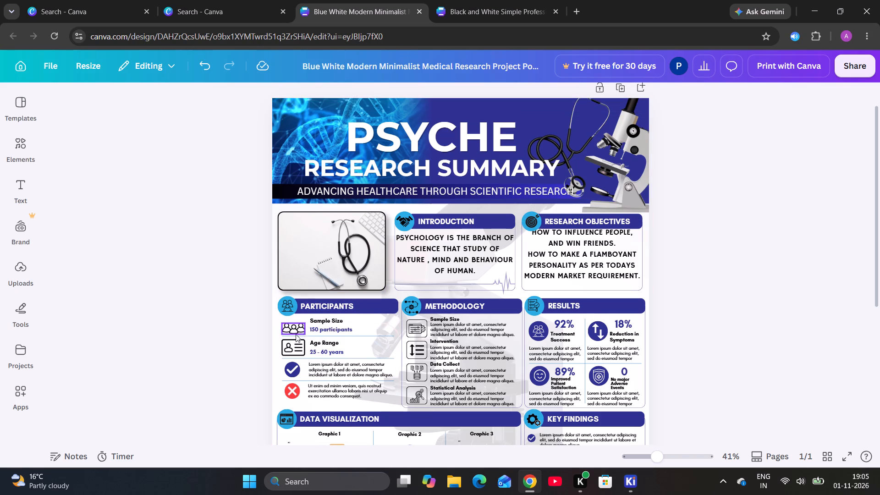
Delete the "Sample Size" label and the people icon beside it in the Participants section.
click(299, 324)
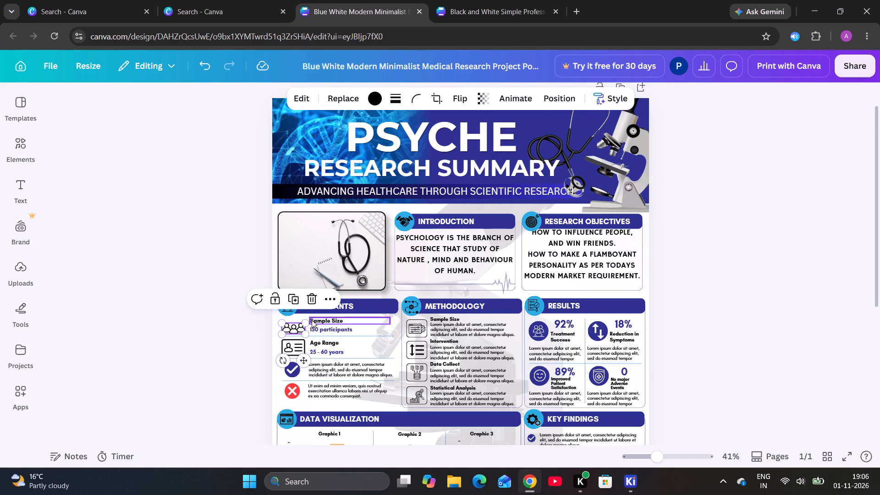
drag(320, 323, 351, 291)
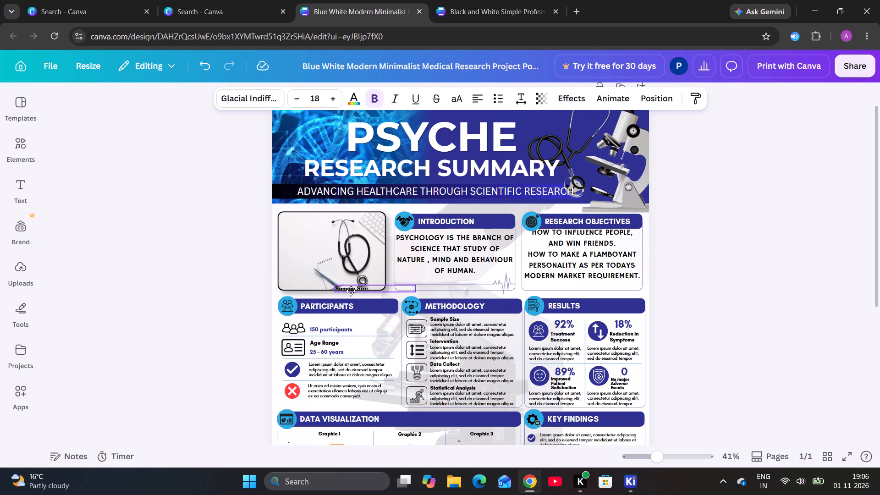
drag(351, 291, 310, 325)
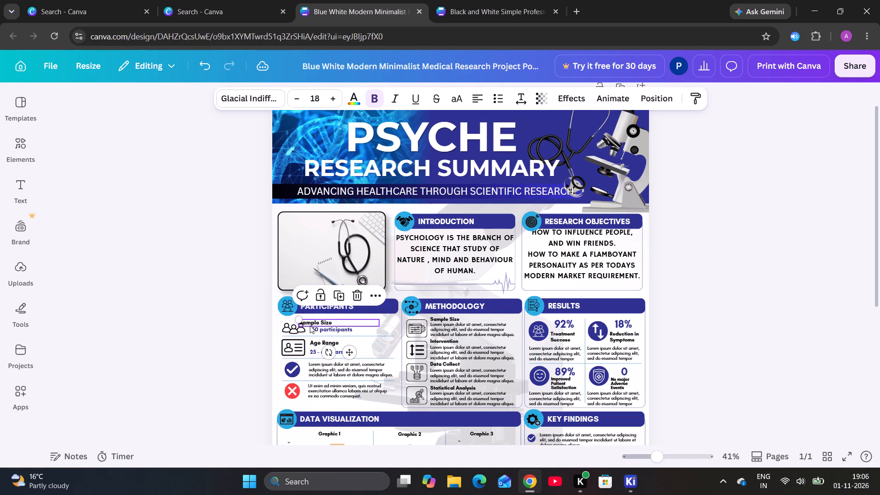
click(358, 289)
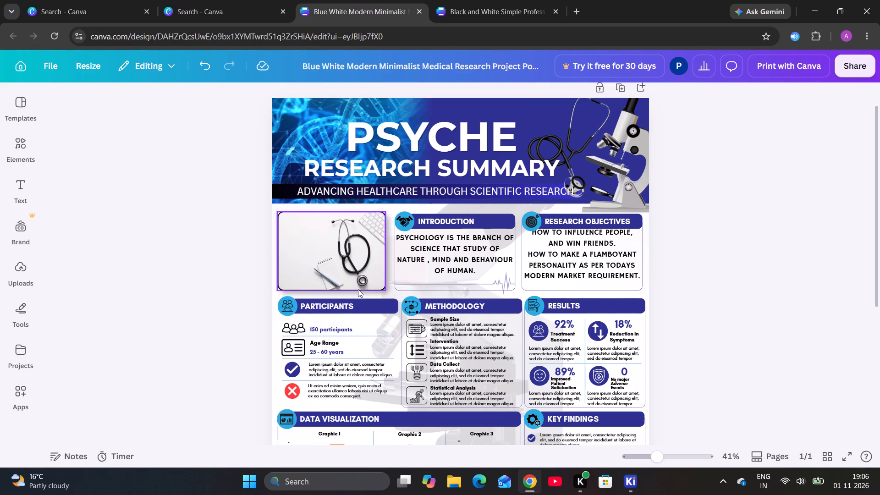
click(290, 328)
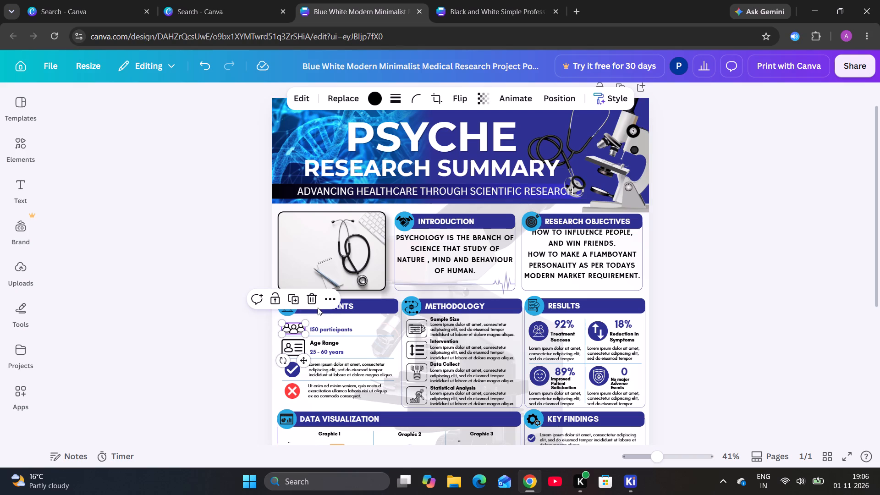
click(316, 302)
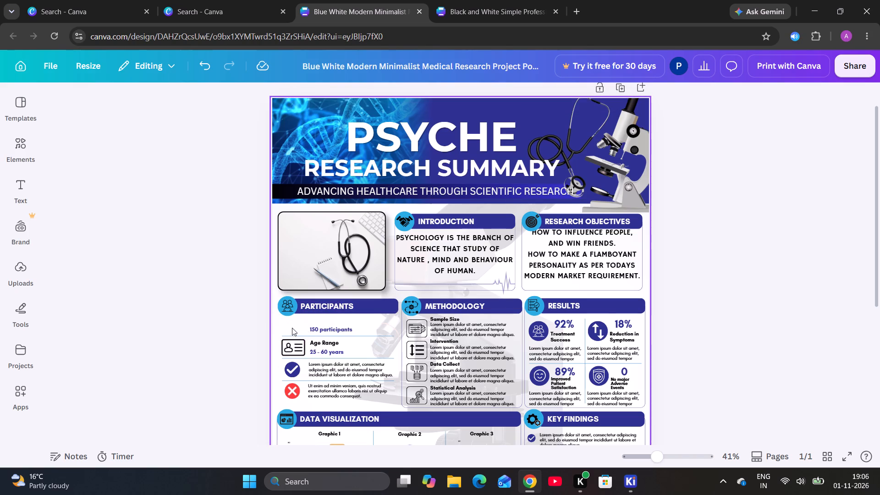
Delete all remaining placeholder texts, icons and divider lines together beneath the Participants heading.
drag(284, 323, 361, 396)
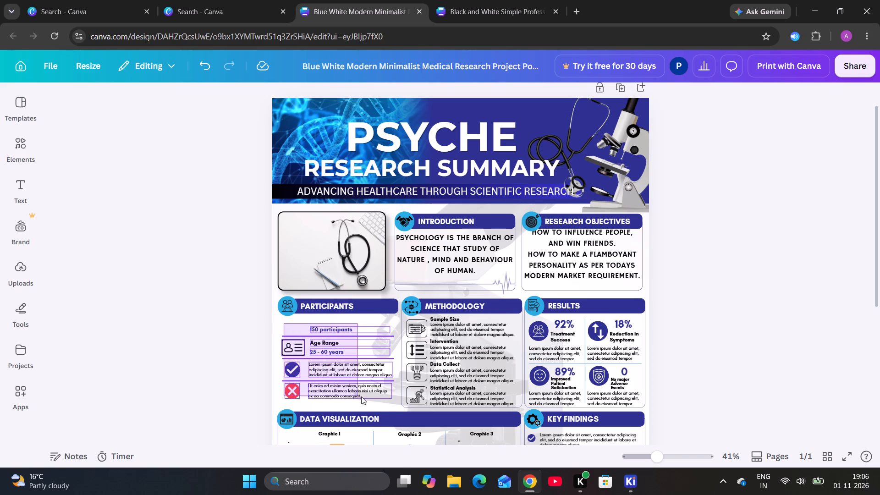
drag(361, 396, 396, 402)
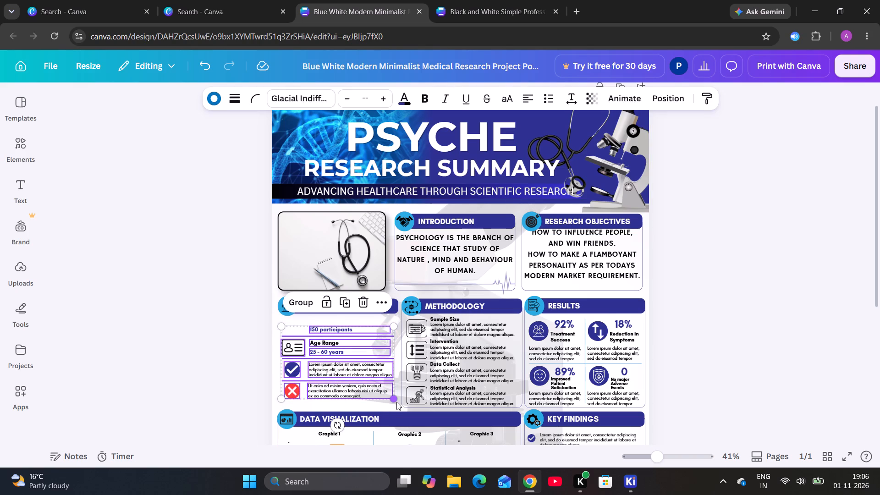
click(367, 306)
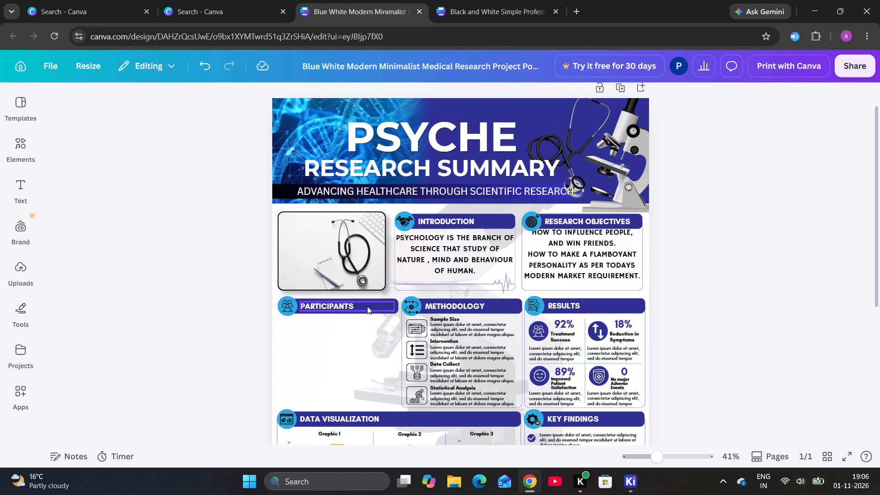
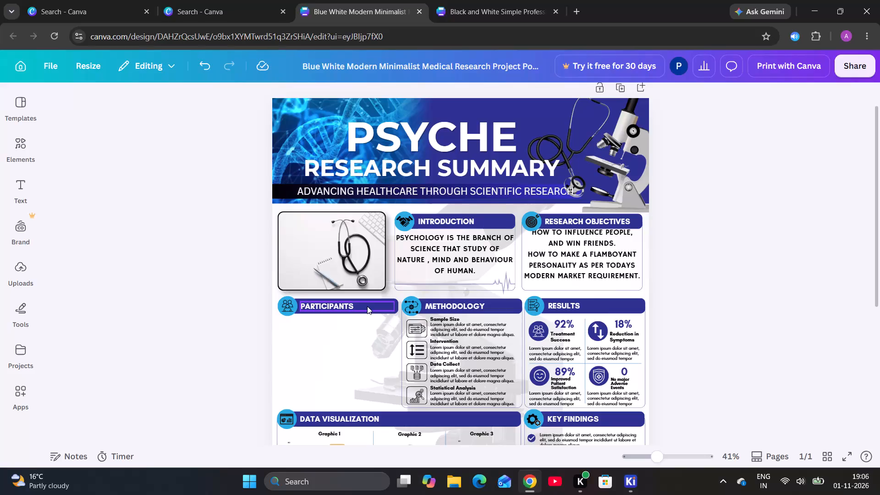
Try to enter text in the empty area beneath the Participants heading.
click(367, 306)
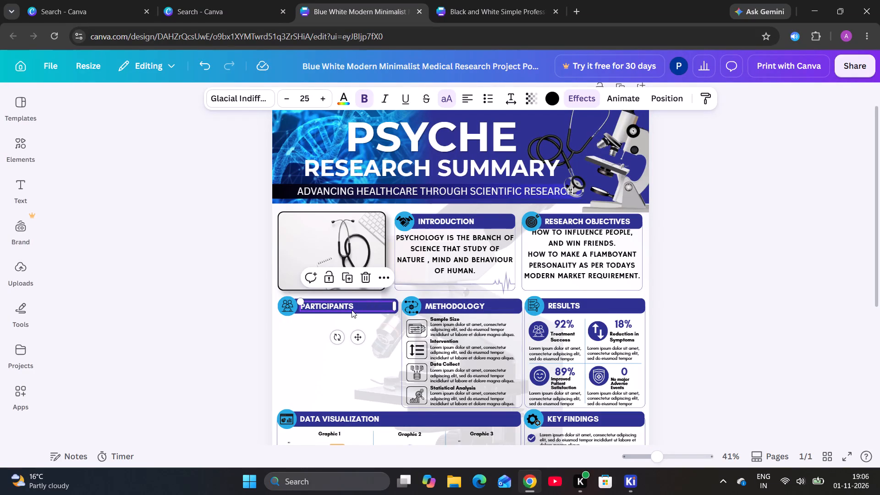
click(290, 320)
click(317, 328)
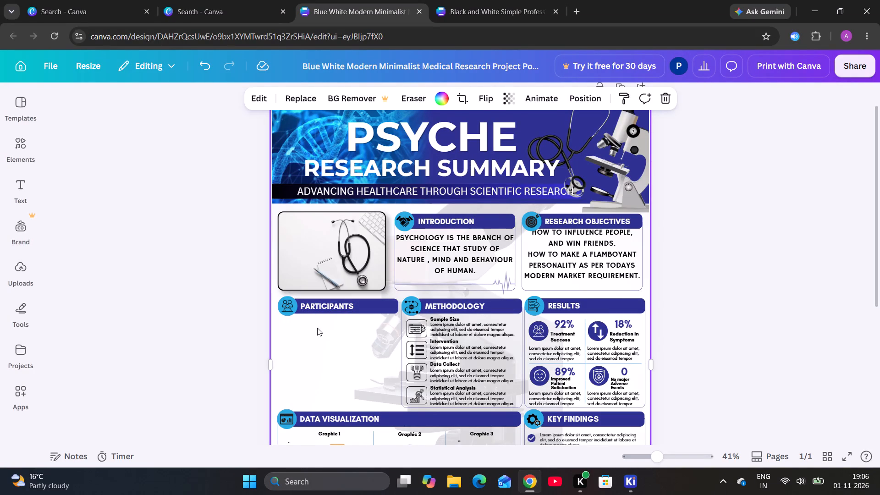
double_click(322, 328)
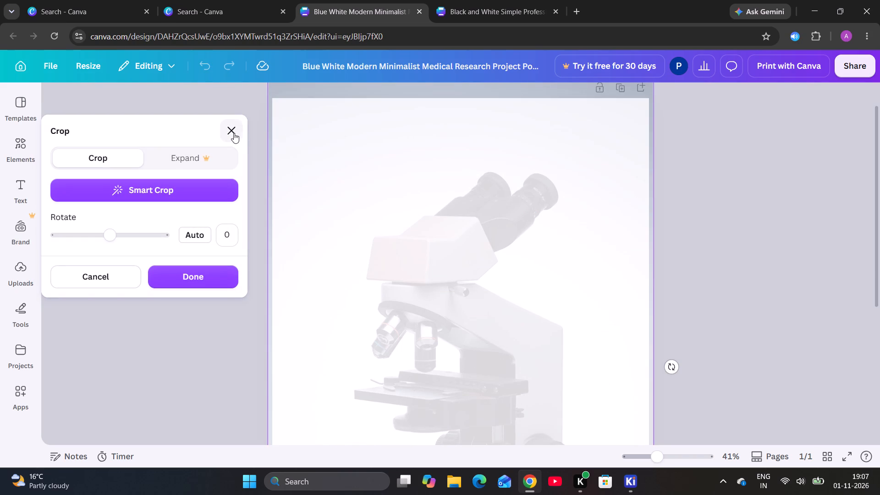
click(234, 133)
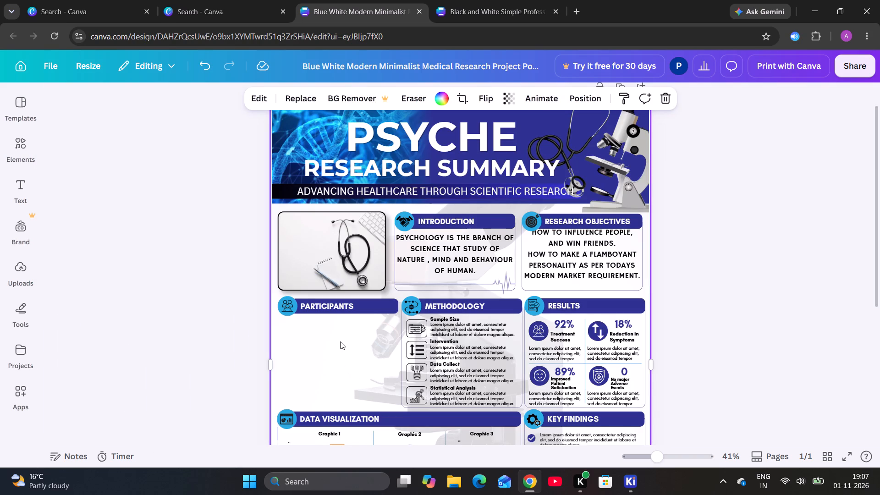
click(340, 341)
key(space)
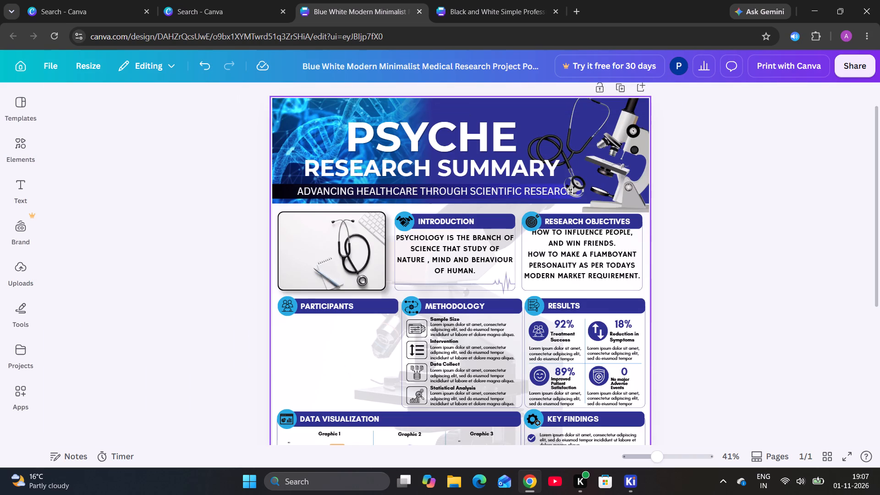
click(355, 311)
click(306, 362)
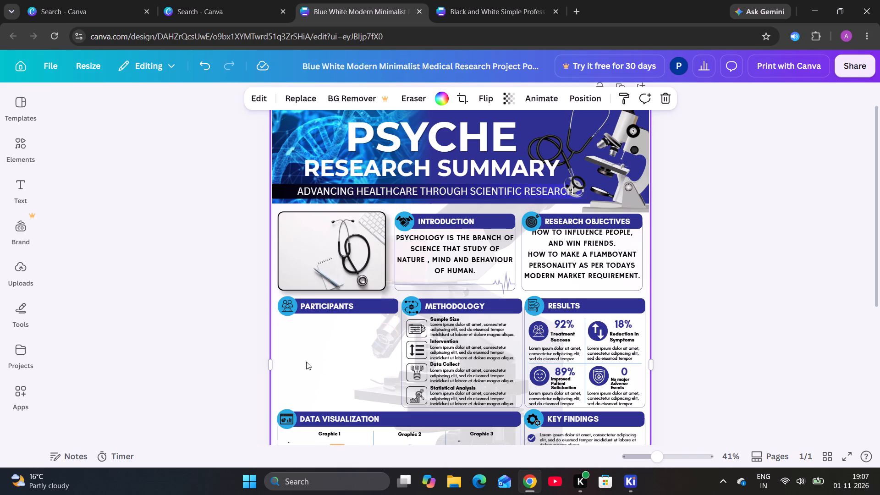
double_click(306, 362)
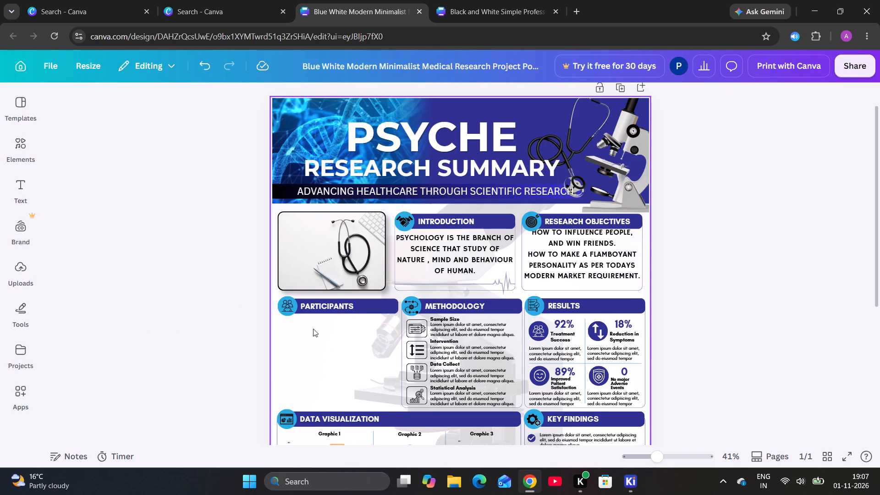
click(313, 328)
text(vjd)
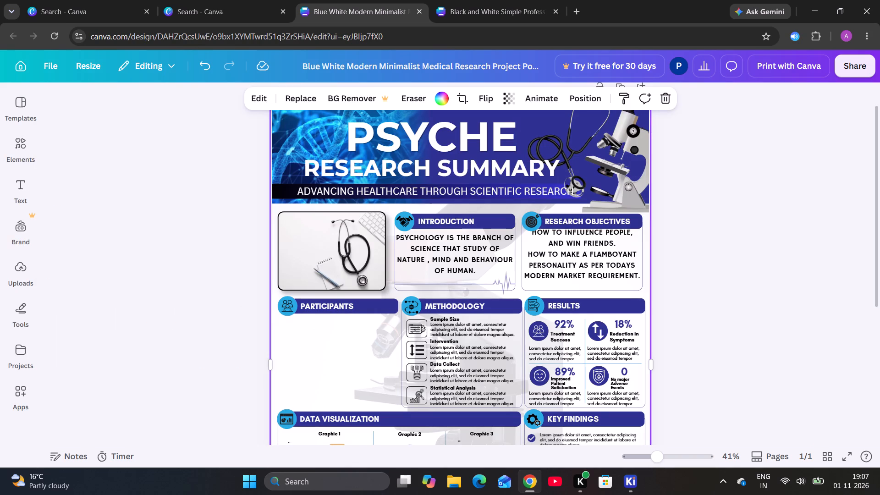
Delete the placeholder paragraph in the Conclusion section.
scroll(437, 269, down, 2)
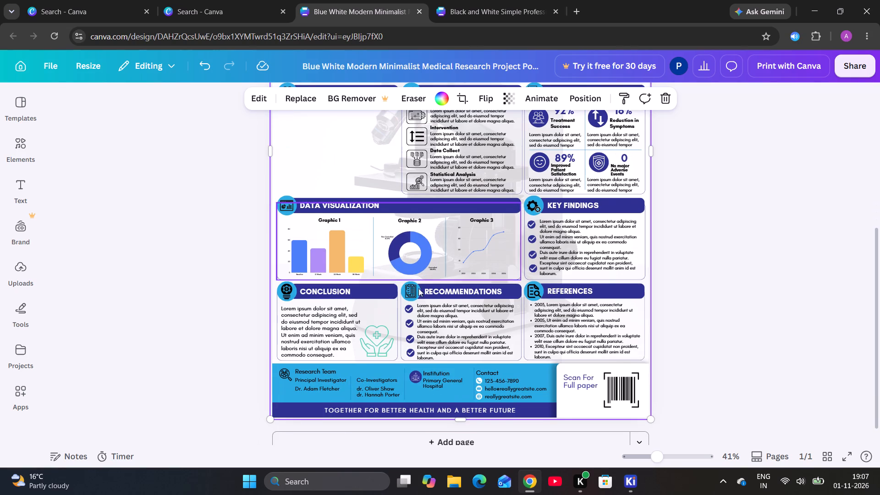
click(335, 320)
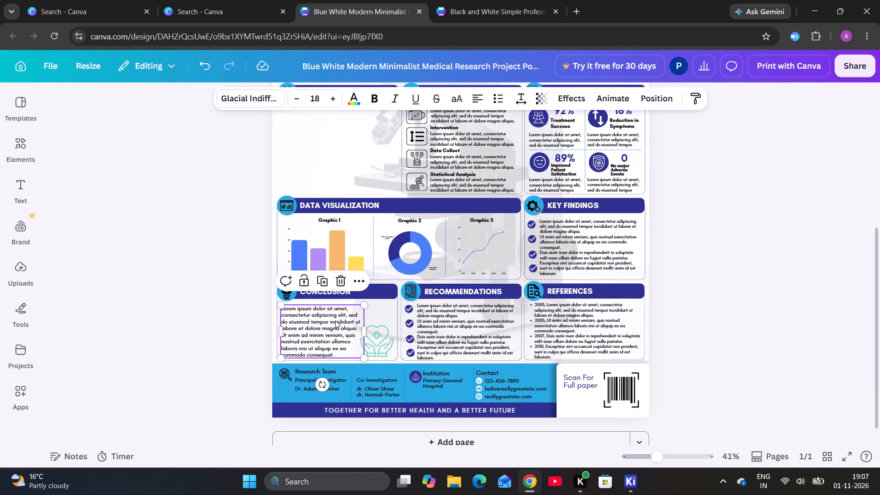
click(352, 279)
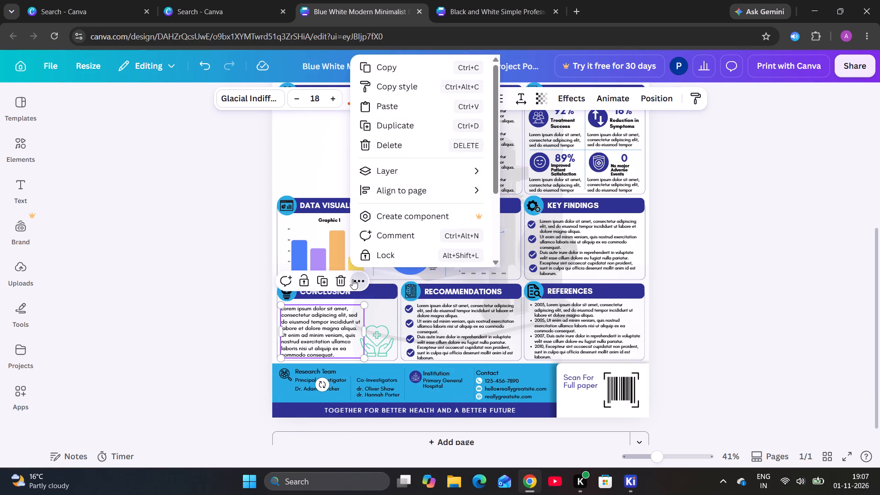
click(387, 215)
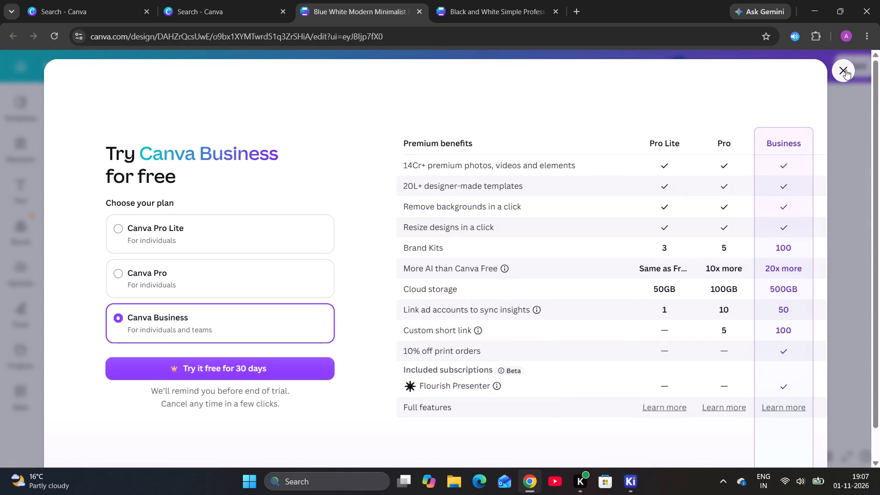
click(845, 69)
key(BackSpace)
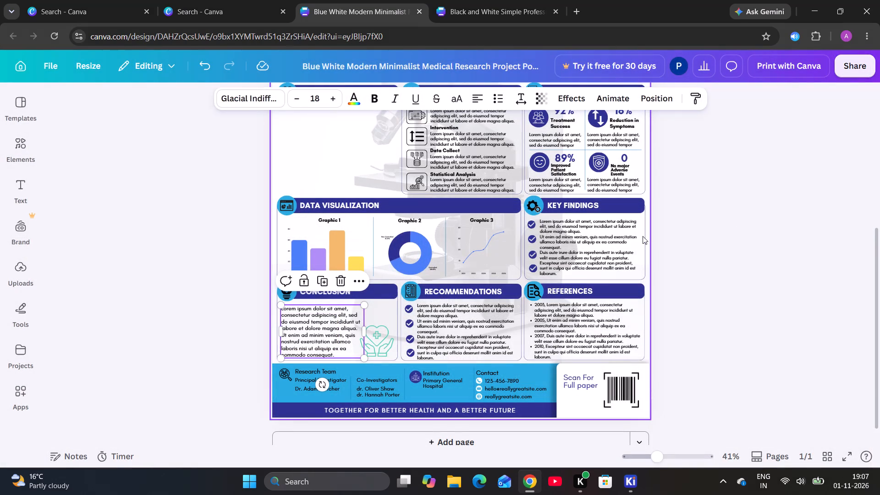
Add a yellow sticky note over the Methodology section and leave it without text.
click(323, 313)
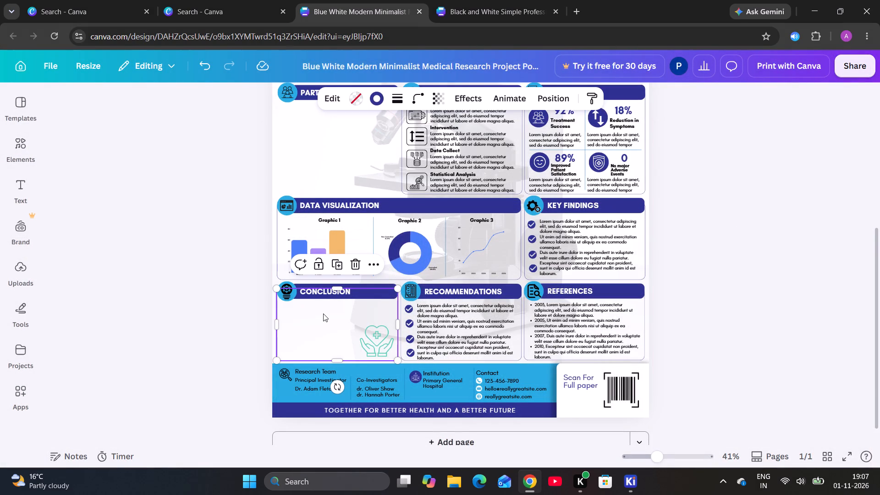
text(ffjsdknfkn)
text(vn)
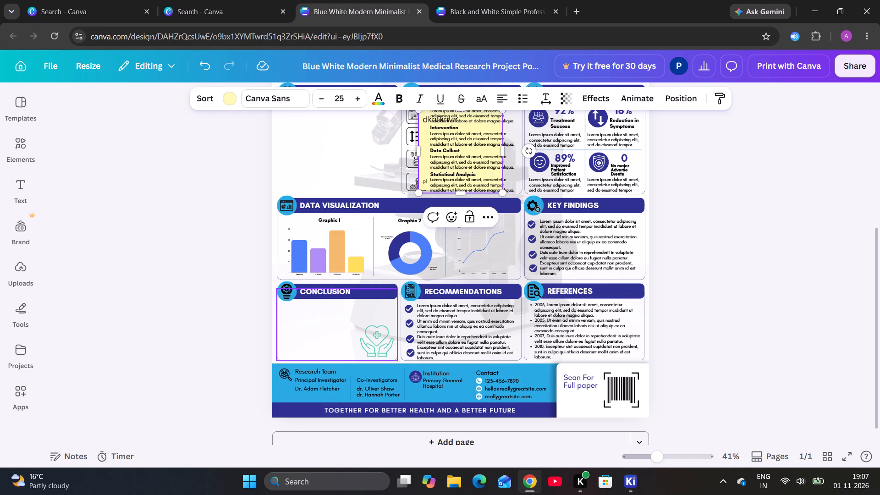
key(BackSpace)
key(BackSpace)
key(BackSpace)
key(BackSpace)
key(BackSpace)
key(BackSpace)
key(BackSpace)
key(BackSpace)
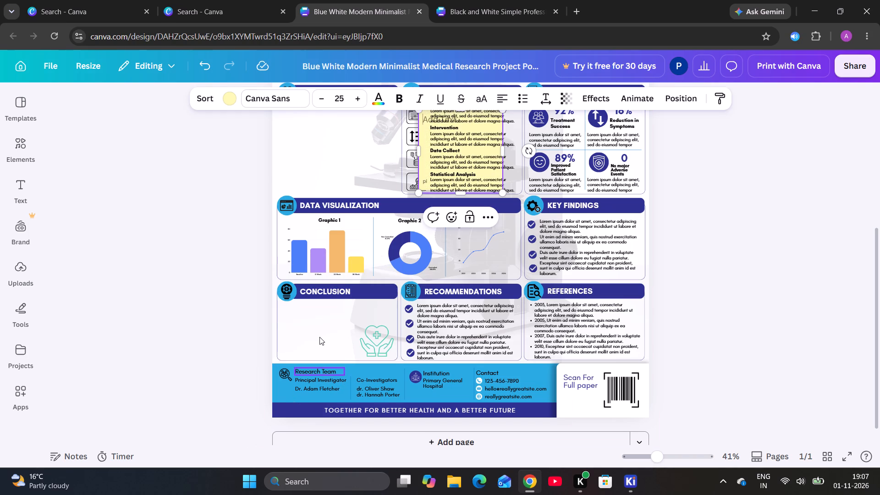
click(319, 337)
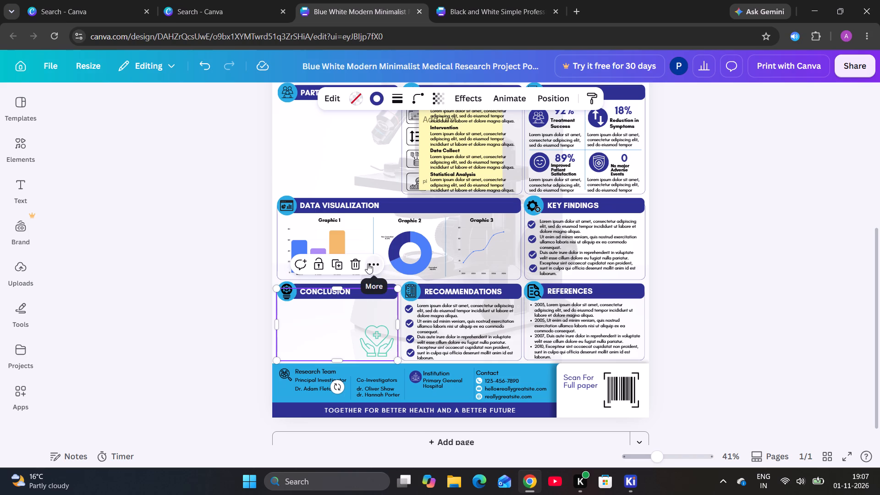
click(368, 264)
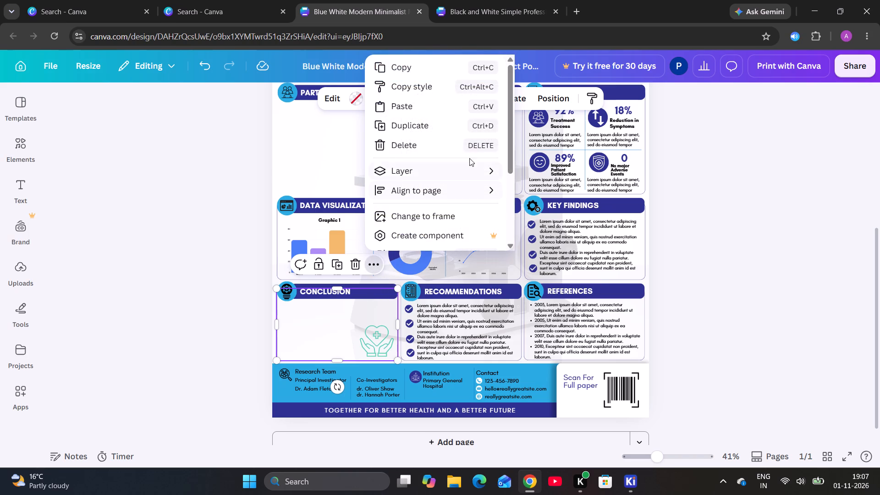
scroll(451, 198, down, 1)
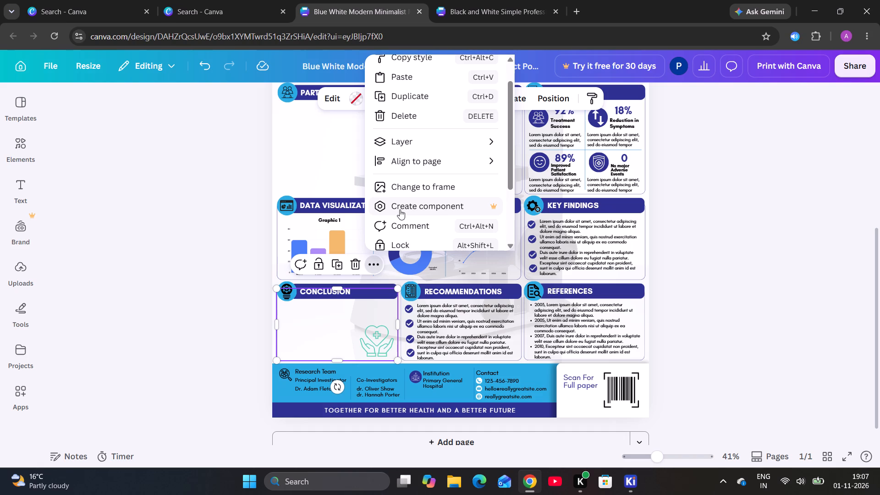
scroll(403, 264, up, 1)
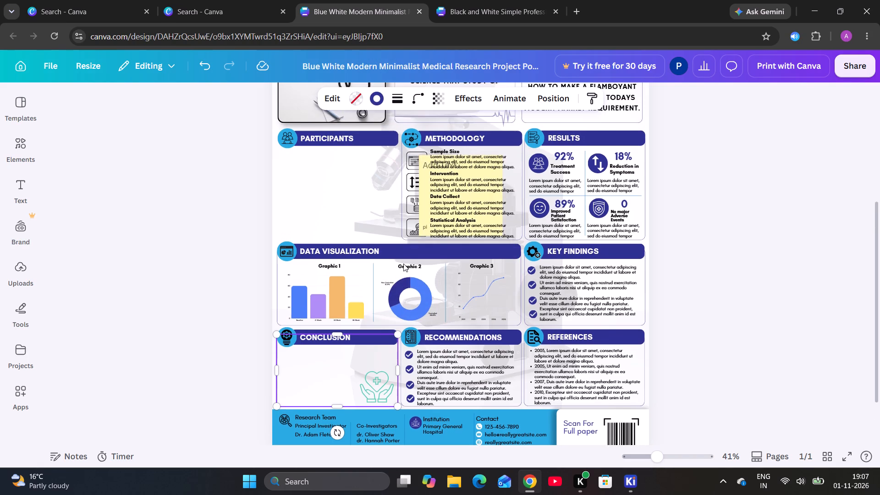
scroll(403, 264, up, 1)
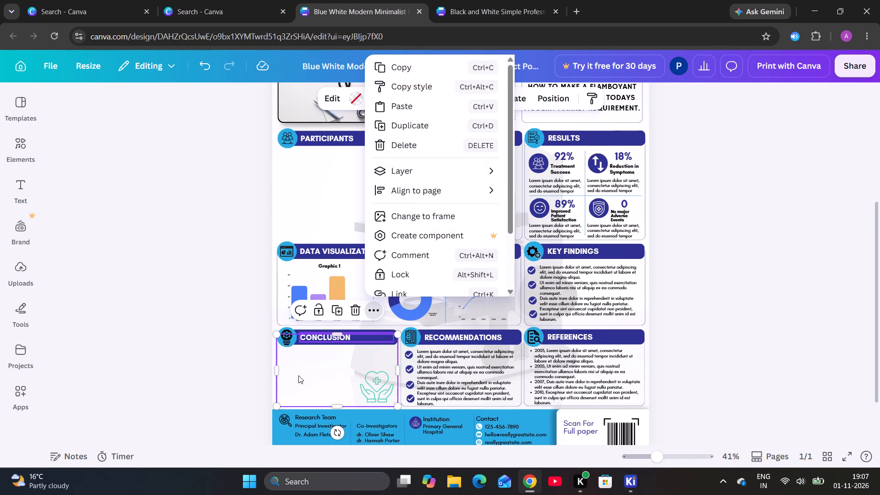
Start the text inside the Conclusion frame with "THIS SHOWS THAT MINUTE OBSERVATION ABOUT HUMAN BEHAVIOUR".
click(299, 378)
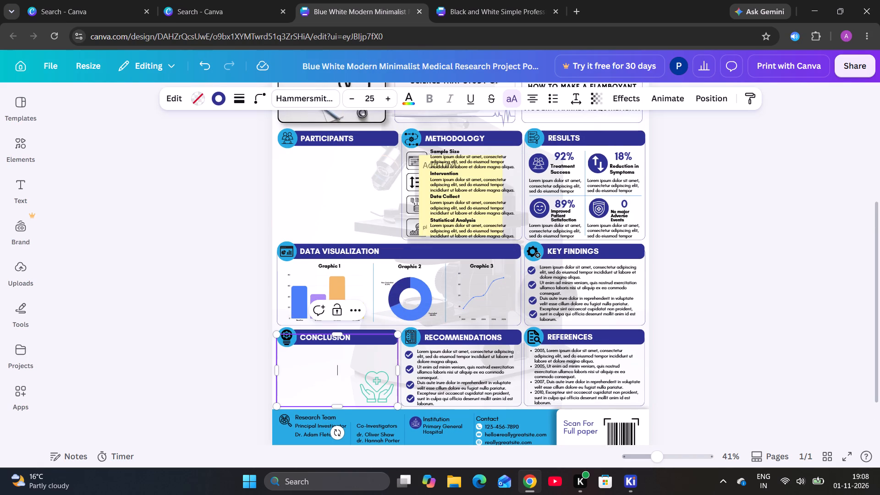
key(h)
key(BackSpace)
text(this show)
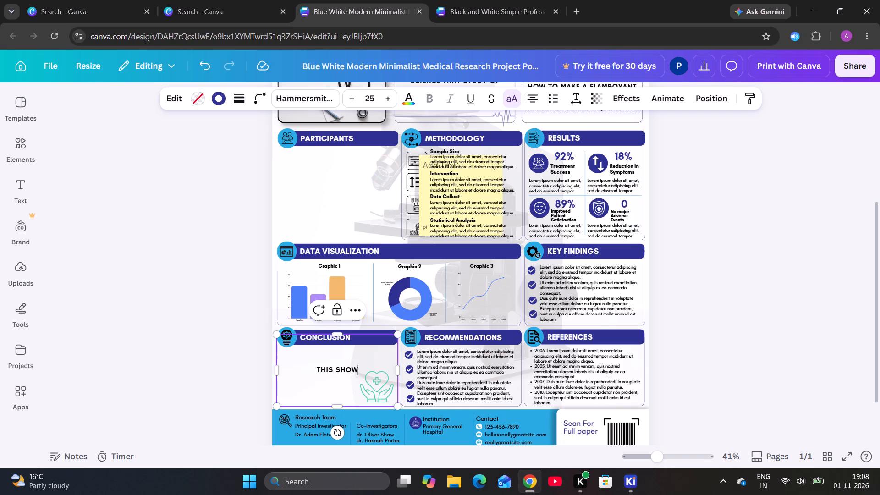
text(s that)
key(space)
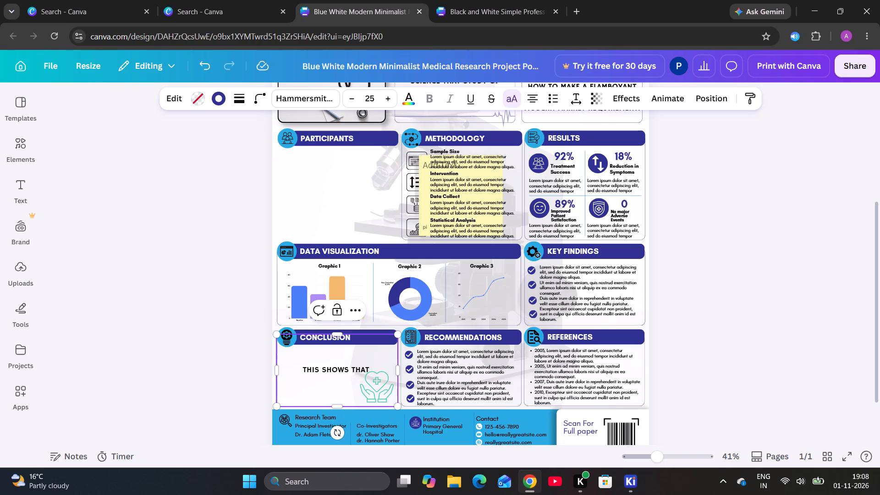
text(minute observation about human)
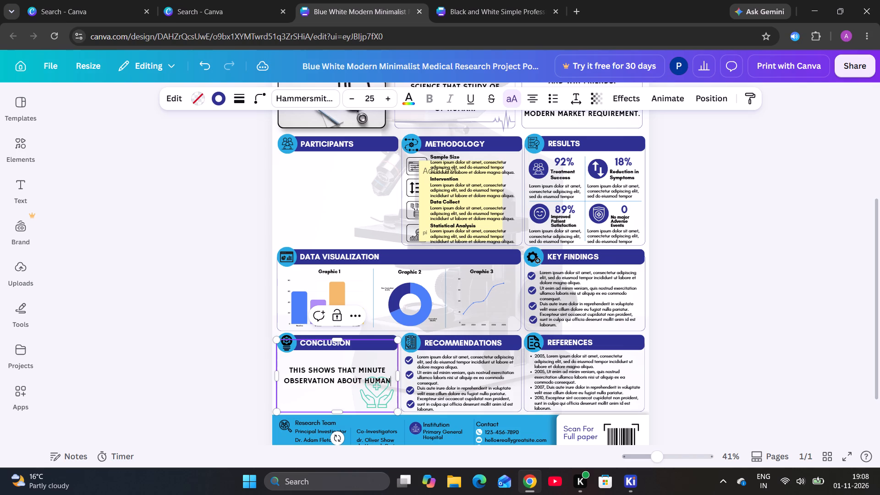
text(d)
key(space)
key(BackSpace)
key(BackSpace)
key(space)
text(behaviour)
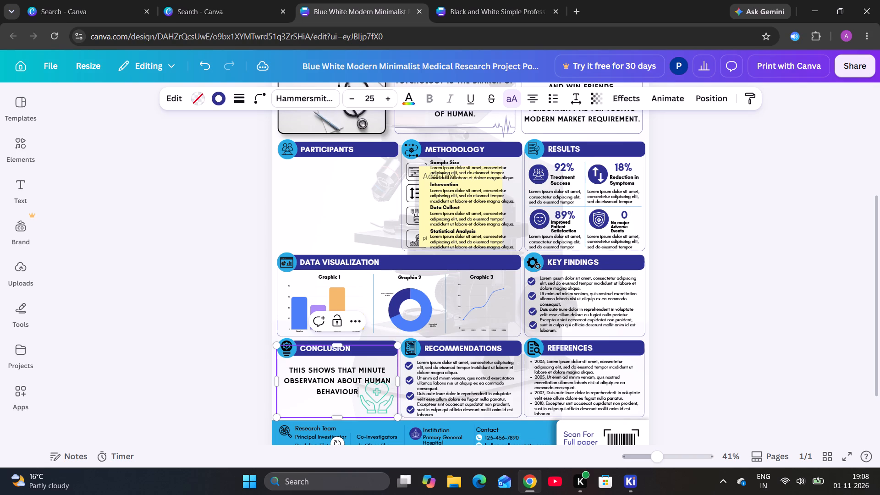
key(space)
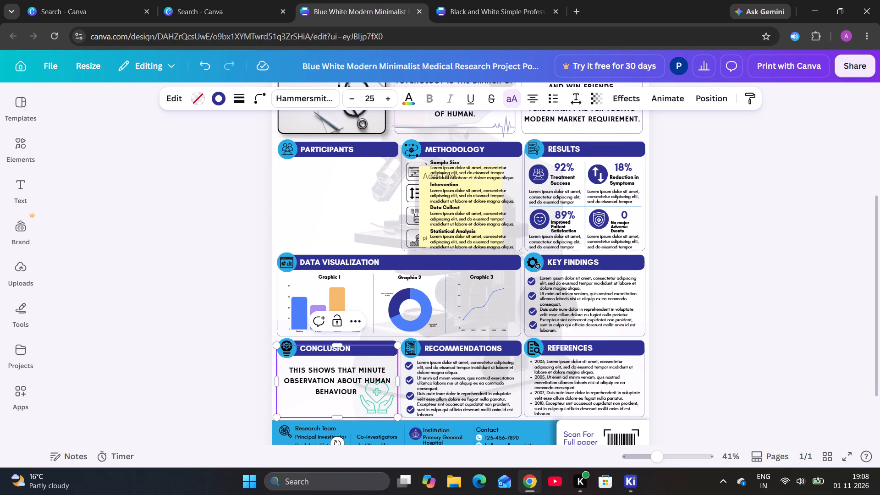
Continue the Conclusion text with "AS WELL AS WIDENING THE HORIZON OF THOUGHT".
text(as well as)
key(space)
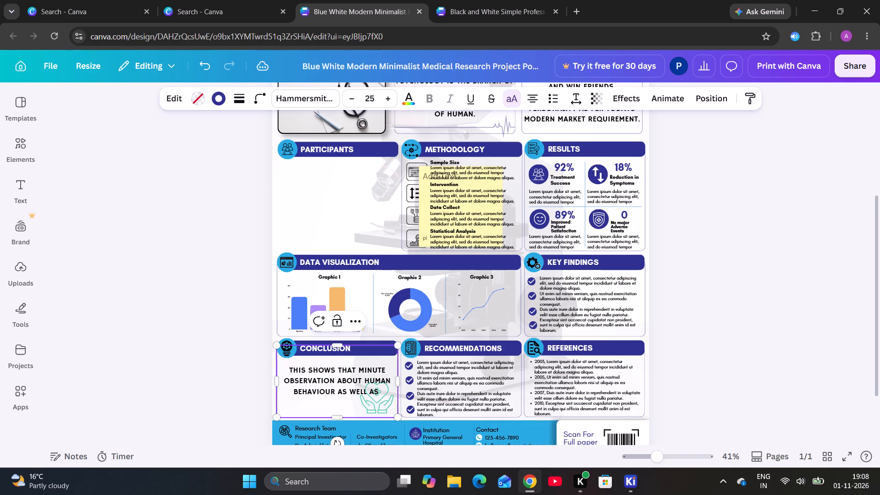
key(w)
text(idening)
key(space)
text(the horizon)
key(space)
text(thought)
key(space)
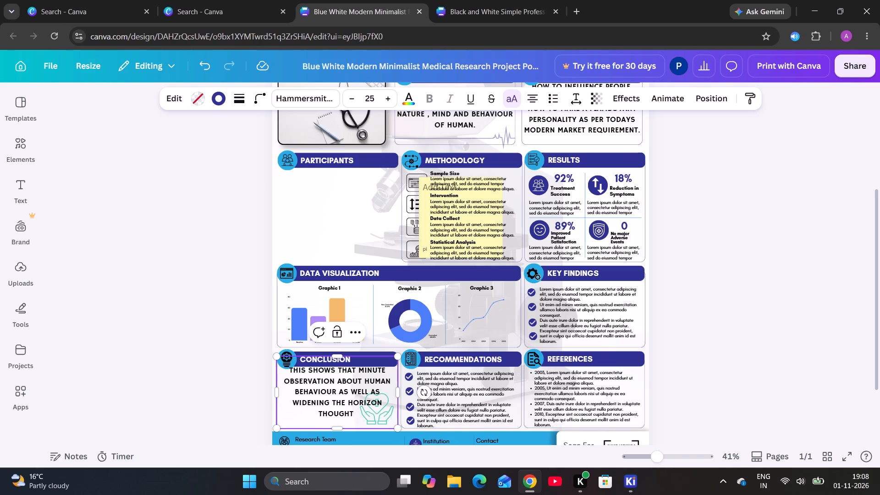
key(BackSpace)
key(BackSpace)
key(BackSpace)
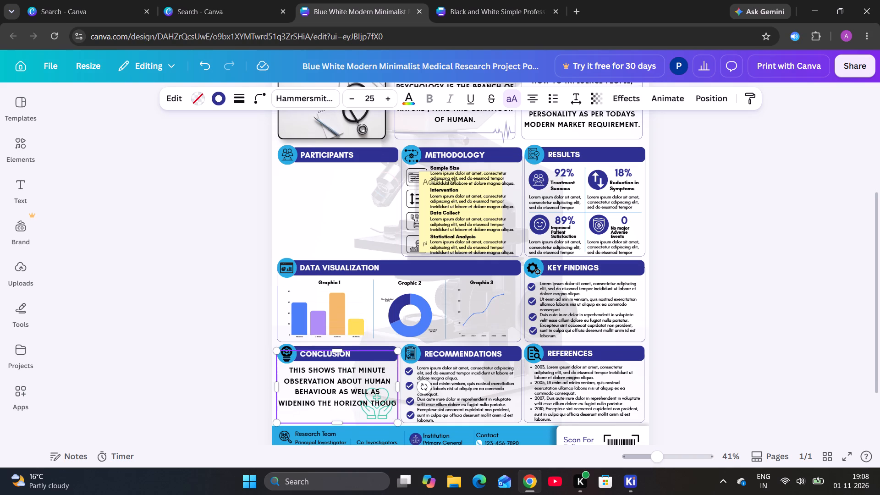
key(BackSpace)
key(BackSpace)
key(BackSpace)
key(BackSpace)
key(BackSpace)
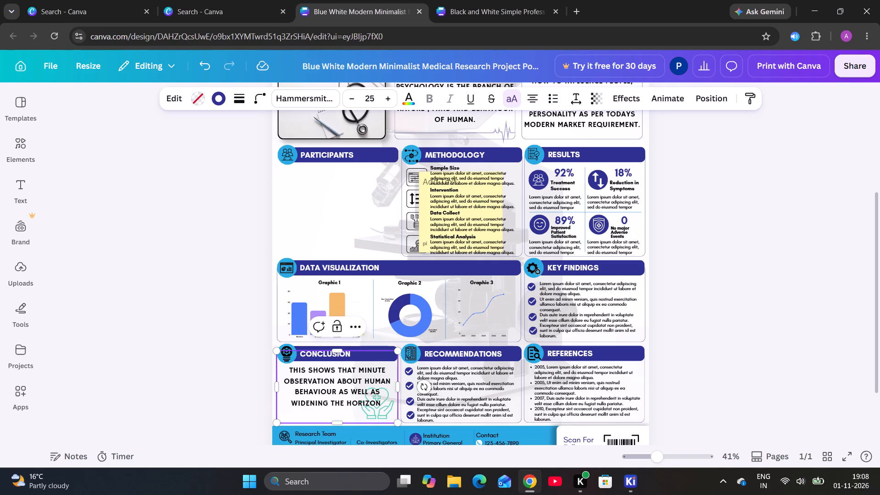
text(of thought)
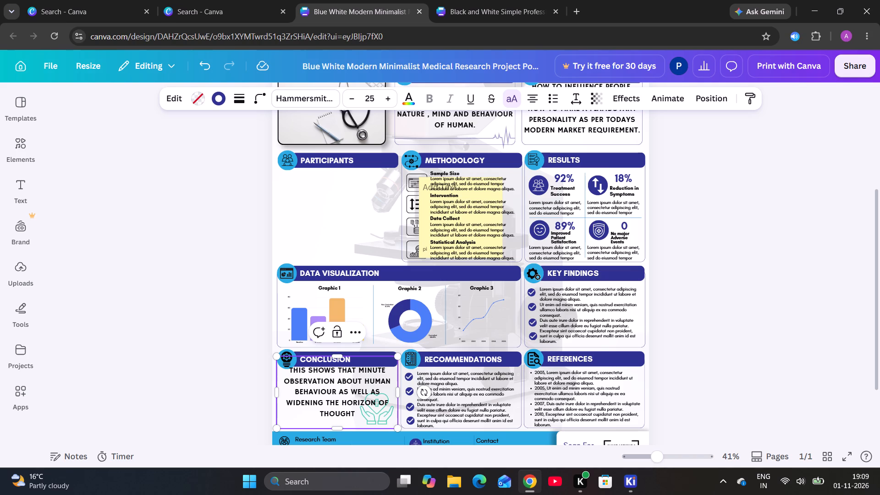
Continue the Conclusion text with "REGARDING THE SITUATIONS".
key(space)
text(regarding)
key(space)
text(any kind)
key(BackSpace)
key(BackSpace)
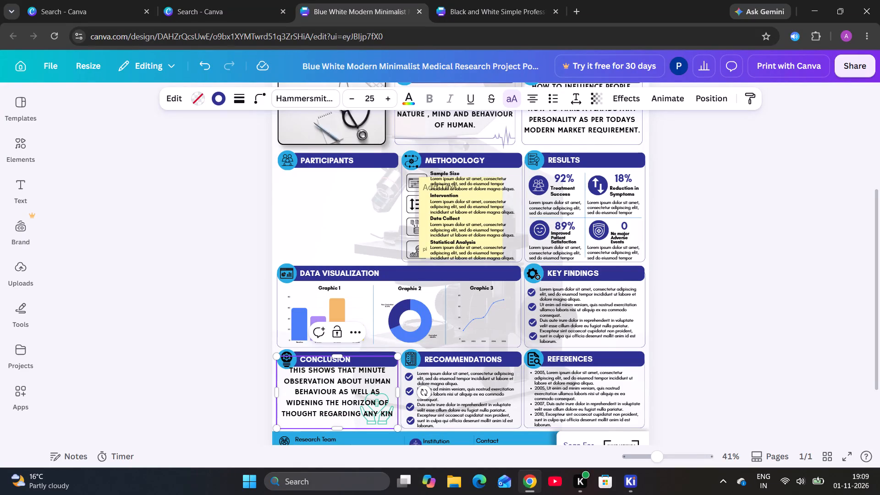
key(BackSpace)
key(BackSpace)
key(BackSpace)
key(BackSpace)
key(BackSpace)
key(BackSpace)
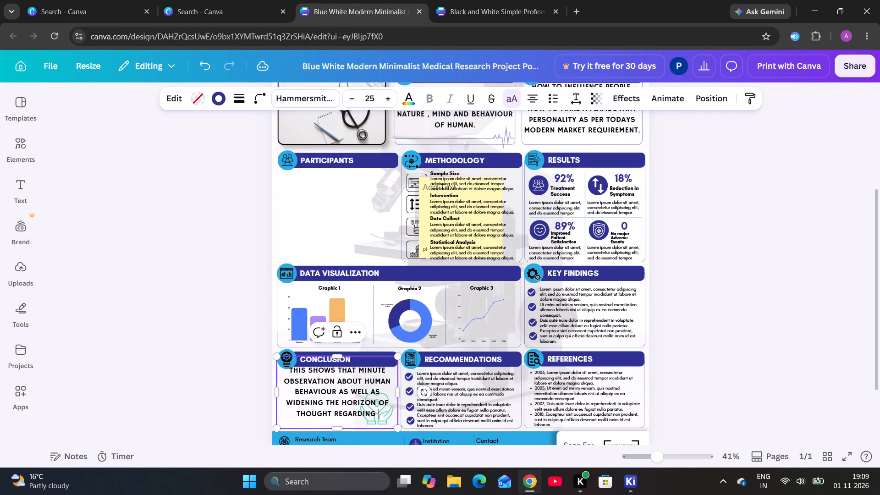
text(the situations)
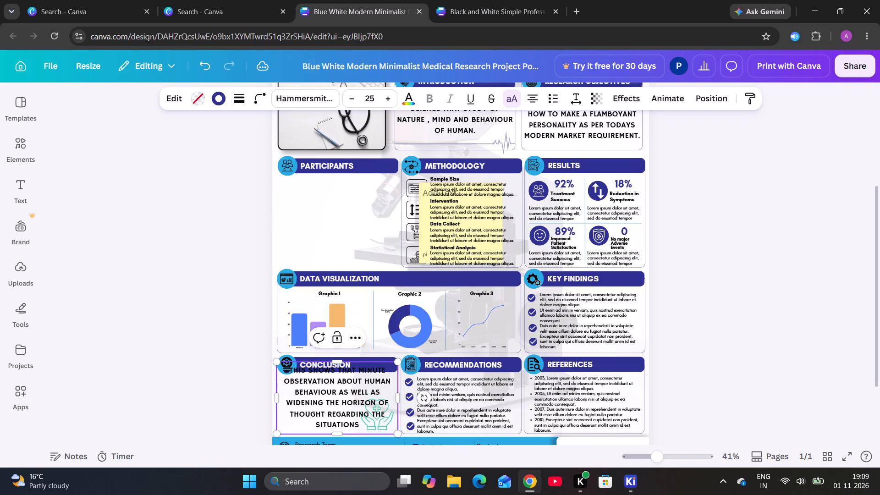
Continue the Conclusion text with ", ALSO BEING EMPATHETIC".
key(space)
text(, also begi=)
key(BackSpace)
key(BackSpace)
key(BackSpace)
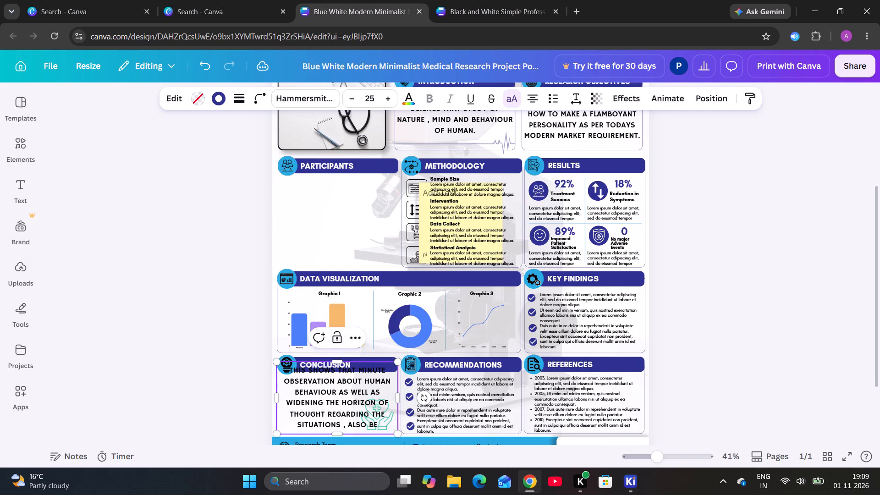
key(BackSpace)
text(eing emp)
text(athetic)
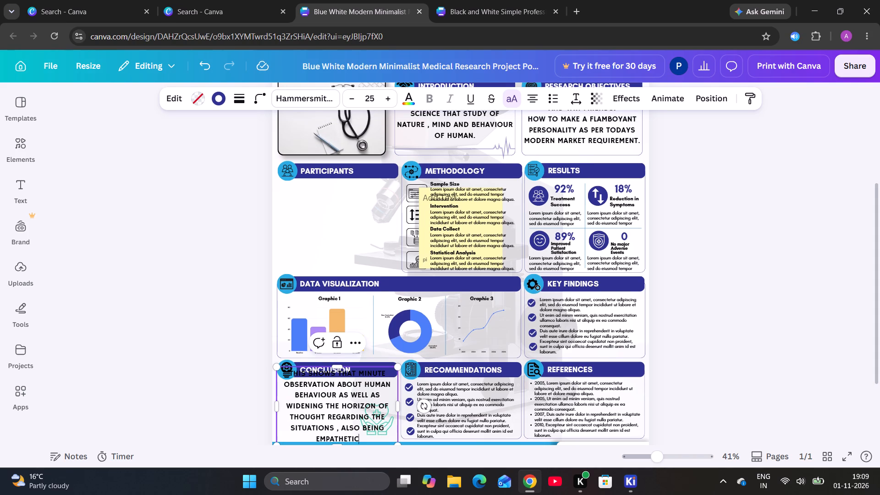
key(space)
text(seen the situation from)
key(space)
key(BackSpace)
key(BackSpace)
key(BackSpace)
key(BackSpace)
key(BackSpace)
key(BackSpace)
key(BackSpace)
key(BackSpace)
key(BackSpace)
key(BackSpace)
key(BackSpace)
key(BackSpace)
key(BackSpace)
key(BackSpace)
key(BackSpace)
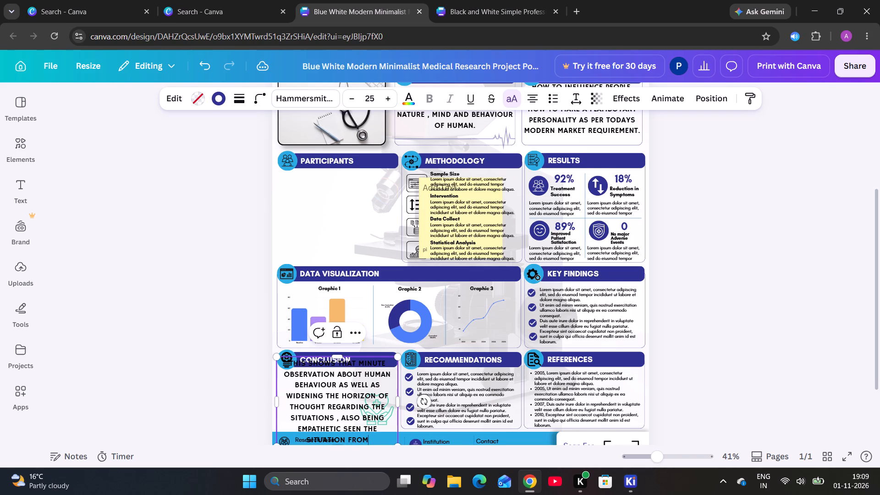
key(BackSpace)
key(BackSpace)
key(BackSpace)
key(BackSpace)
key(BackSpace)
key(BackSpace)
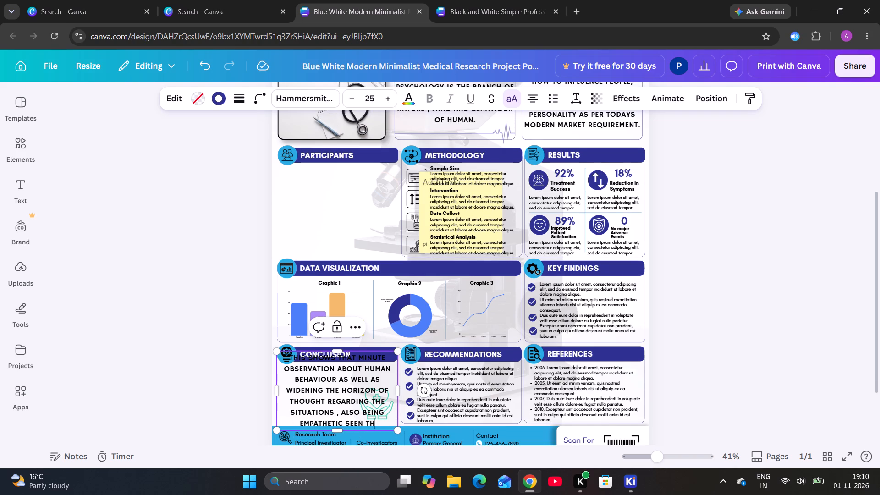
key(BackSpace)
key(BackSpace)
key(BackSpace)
End the Conclusion text with "HELPS A LOT." and leave the text frame.
text(helps a lot,)
key(BackSpace)
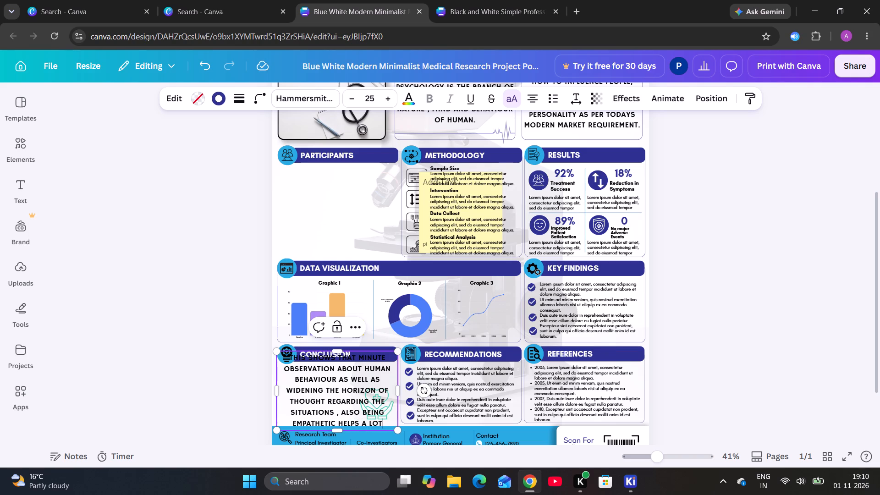
key(period)
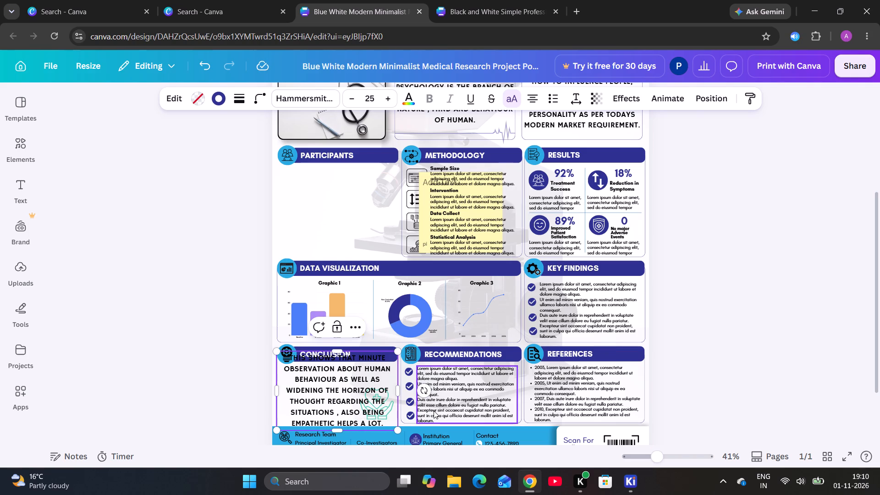
click(434, 411)
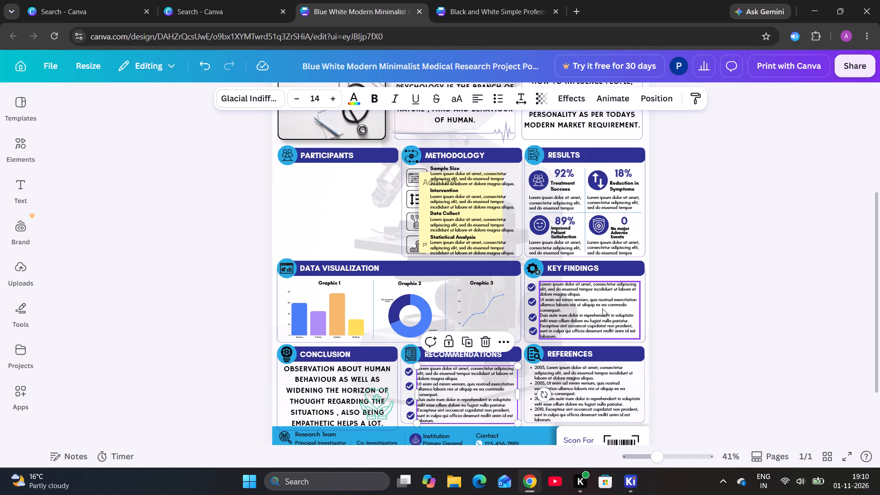
Delete the icon graphic beside Sample Size and the Sample Size placeholder paragraph in the Methodology section.
scroll(588, 306, up, 1)
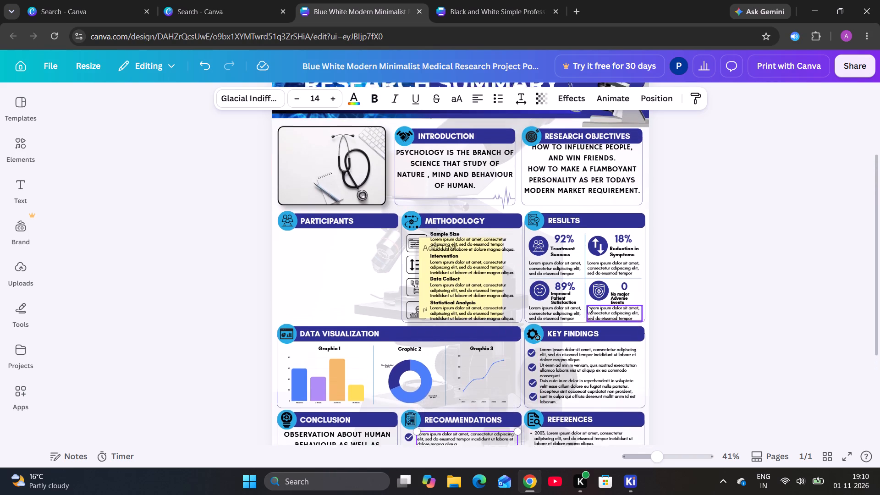
scroll(588, 306, up, 1)
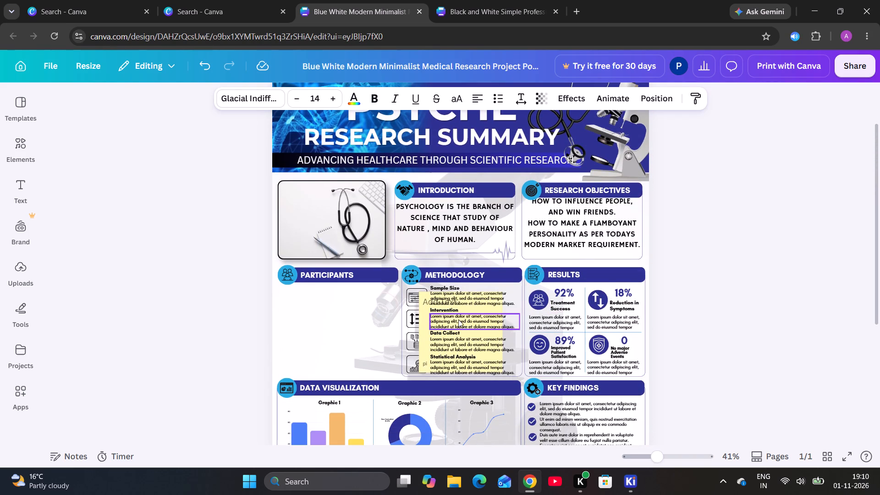
click(415, 294)
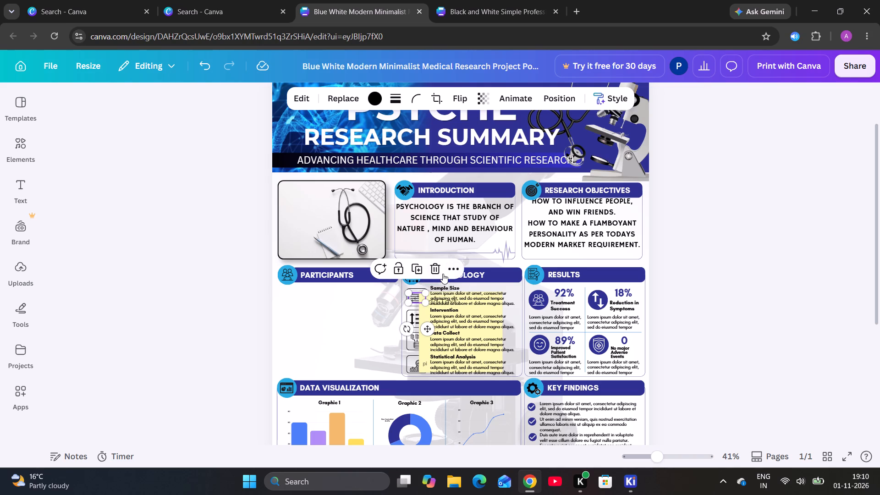
click(429, 272)
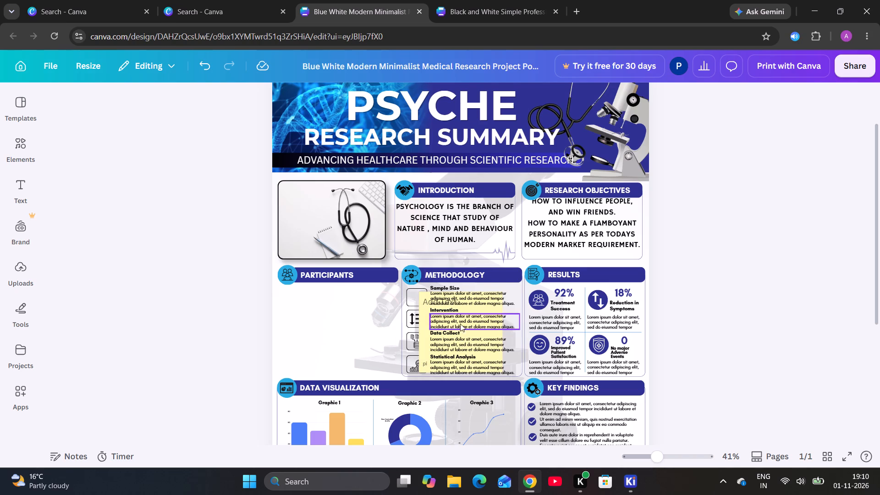
click(439, 297)
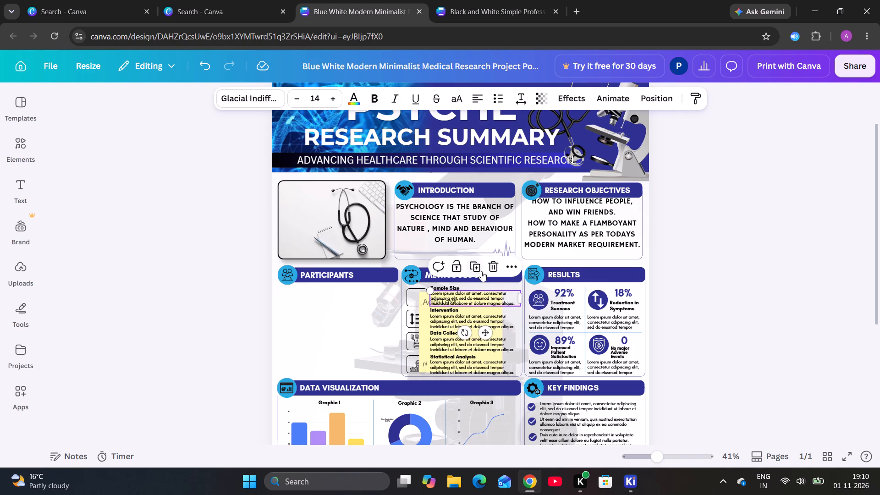
click(489, 267)
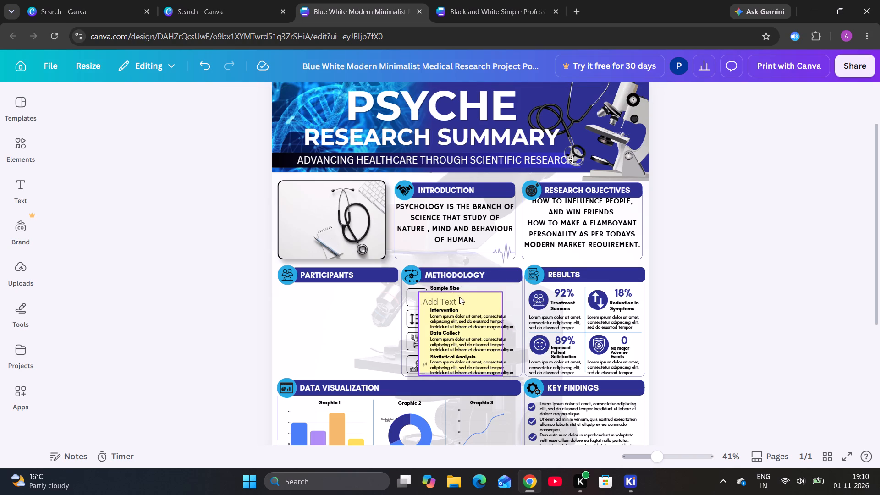
Delete the Intervention placeholder paragraph and its heading from the Methodology section.
click(444, 313)
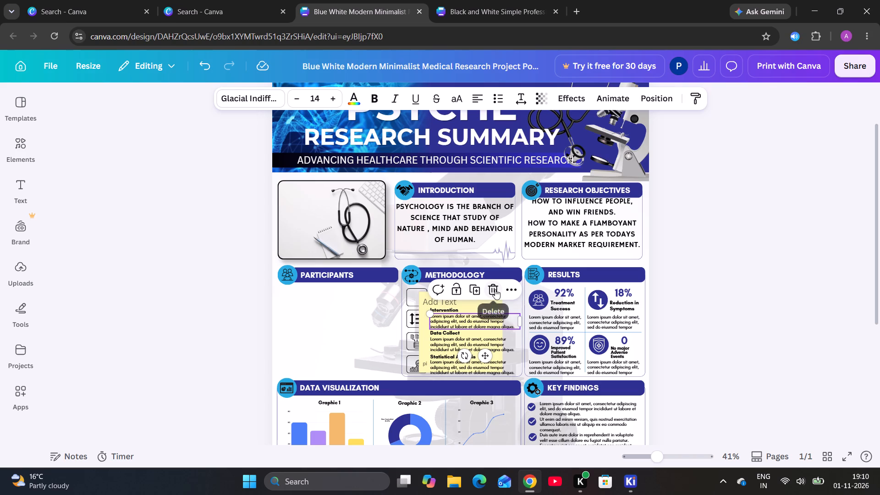
click(495, 289)
click(450, 311)
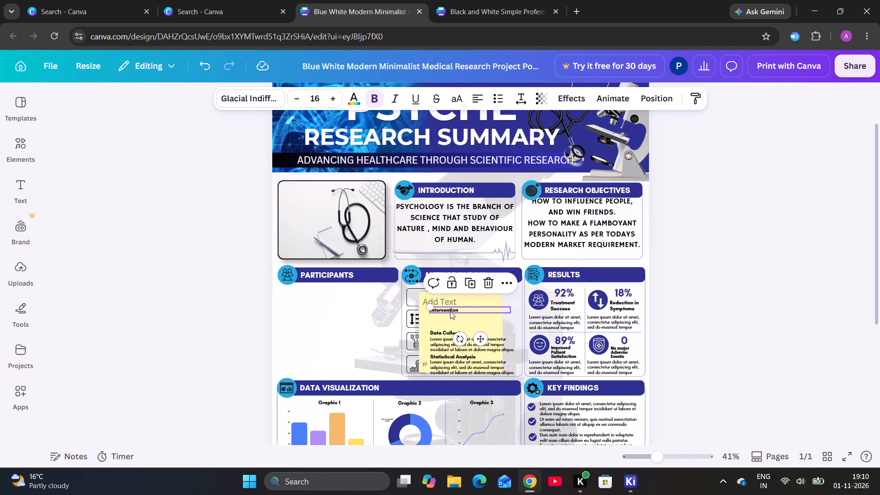
click(483, 281)
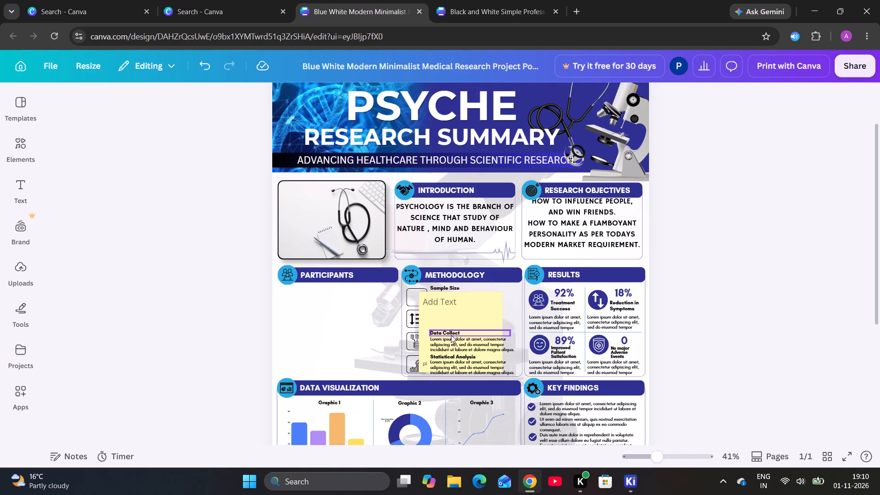
Delete the Data Collect heading and its placeholder paragraph from the Methodology section.
click(451, 335)
click(483, 305)
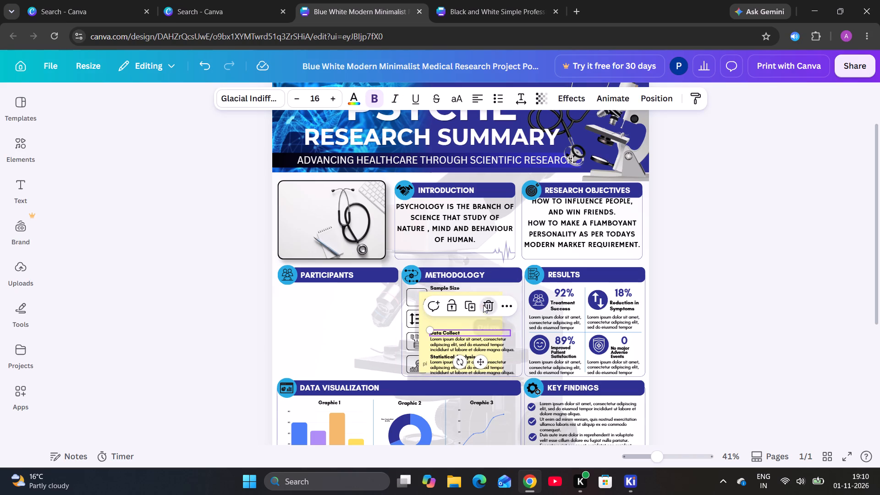
click(461, 336)
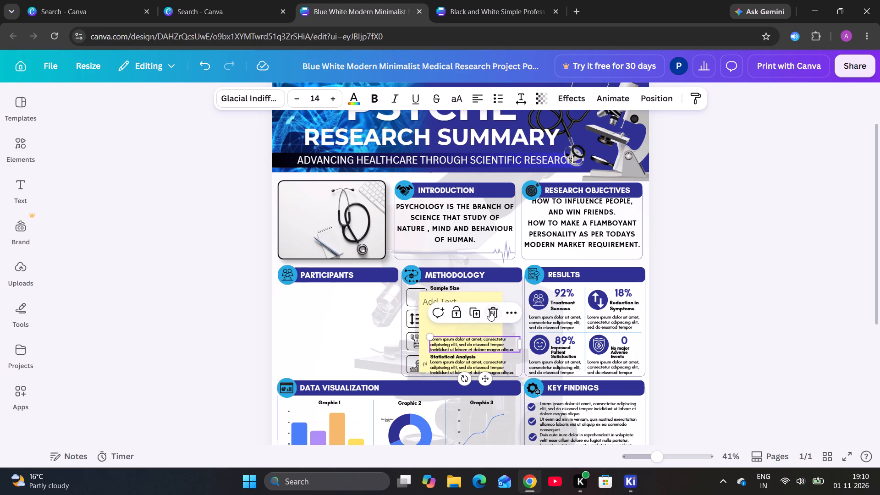
click(493, 309)
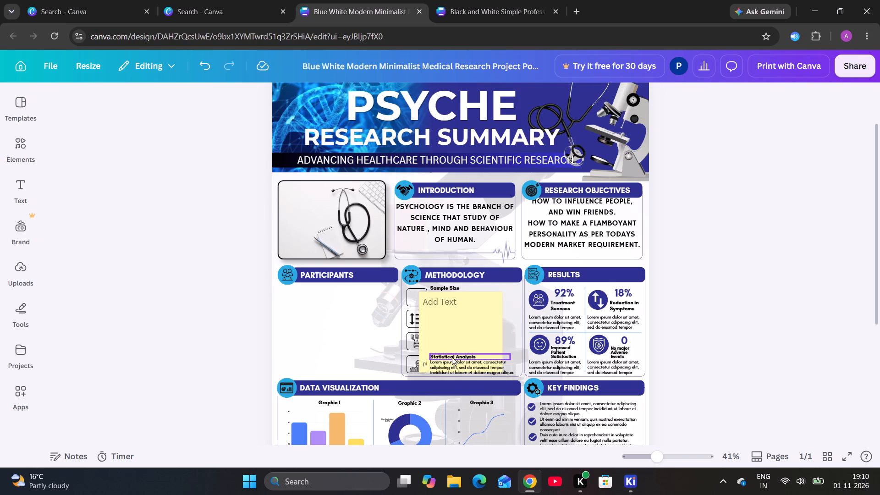
Delete the Statistical Analysis placeholder paragraph and its heading from the Methodology section.
click(452, 357)
click(443, 361)
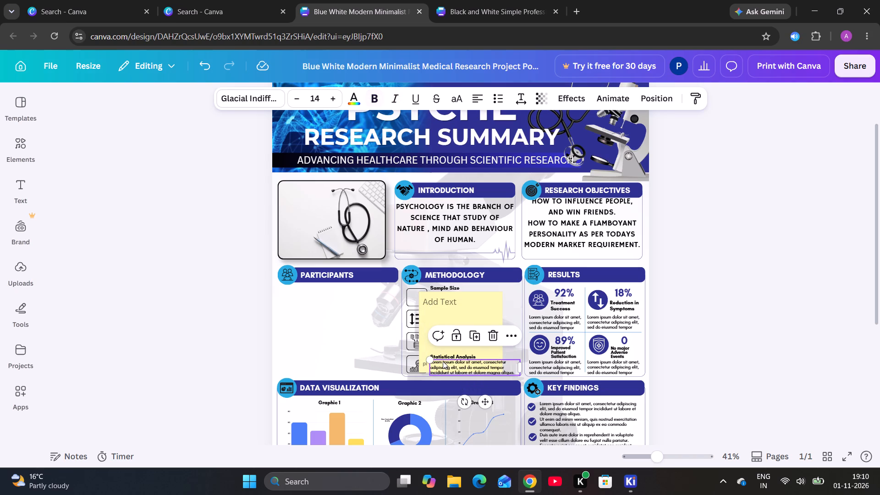
click(495, 330)
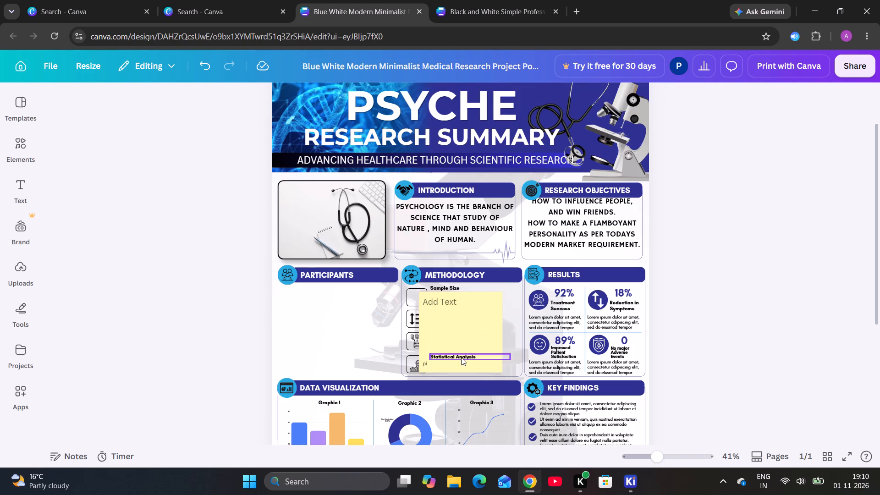
drag(459, 358, 453, 335)
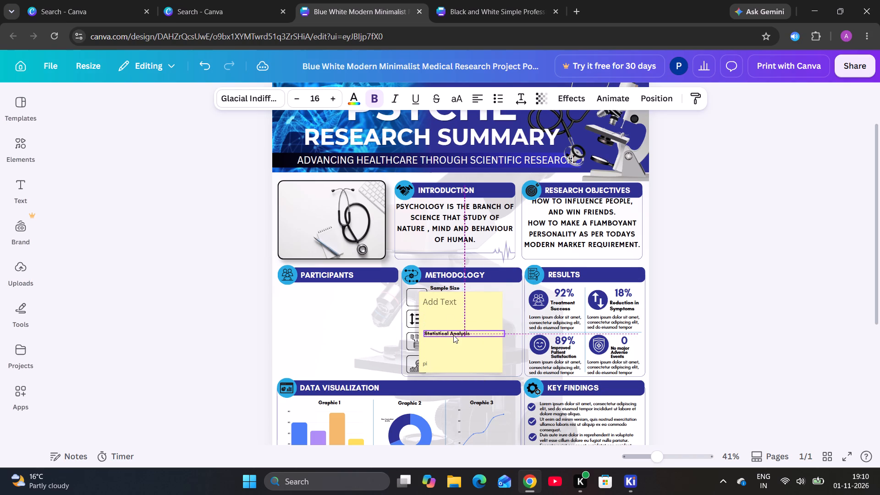
click(480, 305)
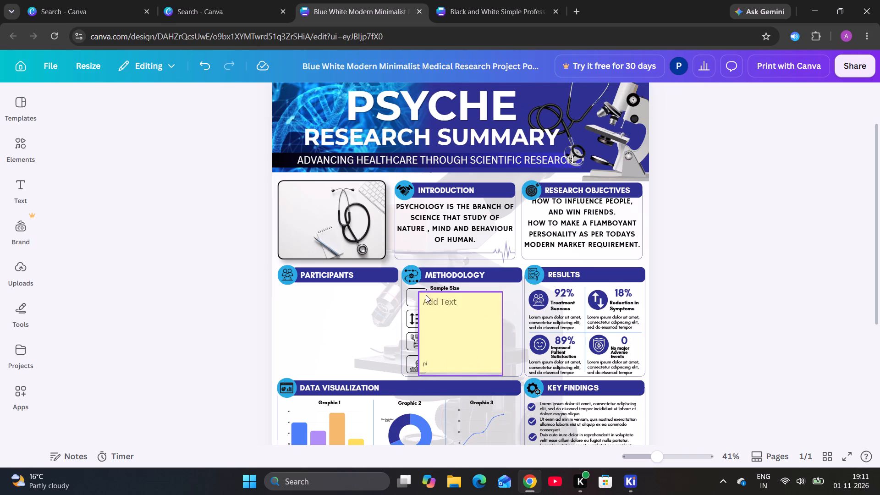
Delete the empty first icon frame beside the sticky note, plus the second icon with vertical arrows and its frame.
click(417, 295)
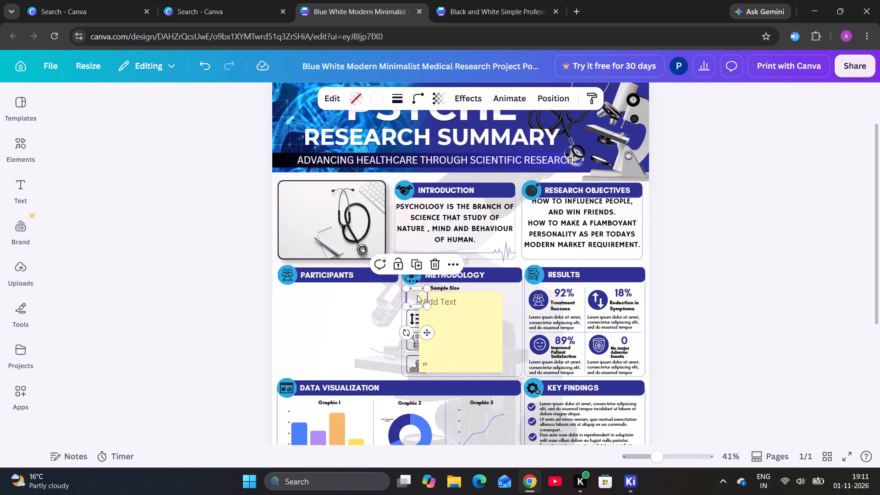
click(434, 262)
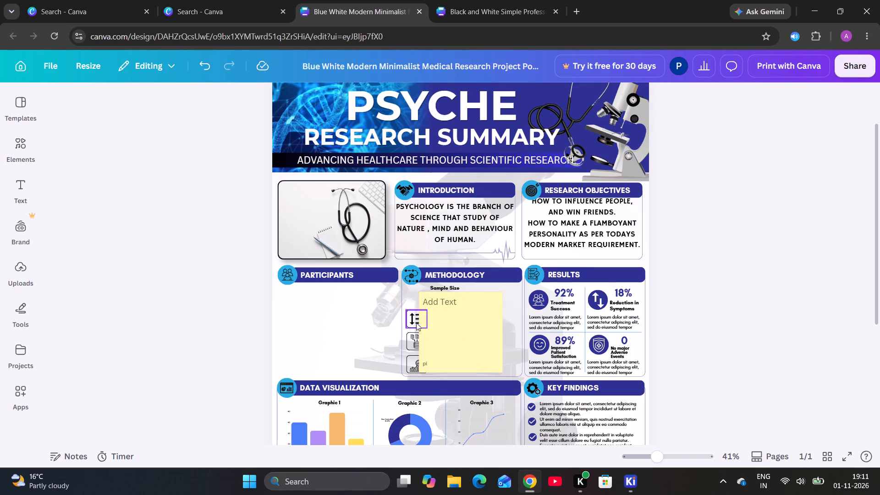
click(416, 320)
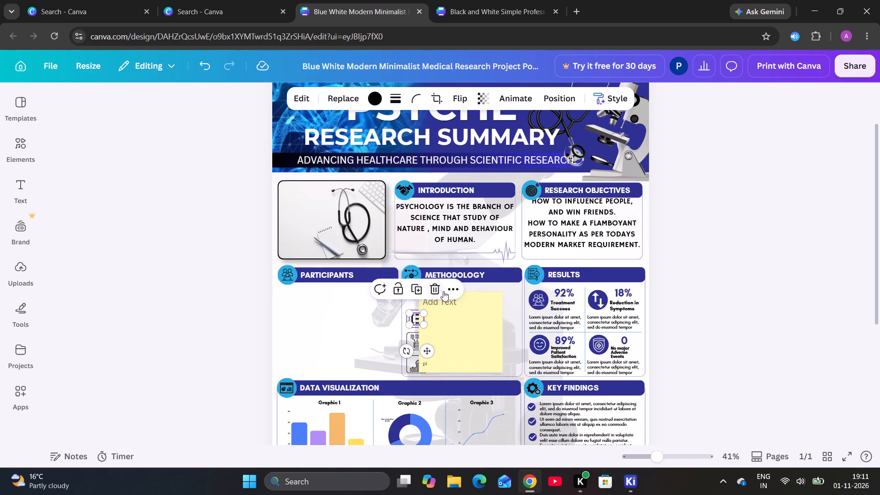
click(435, 291)
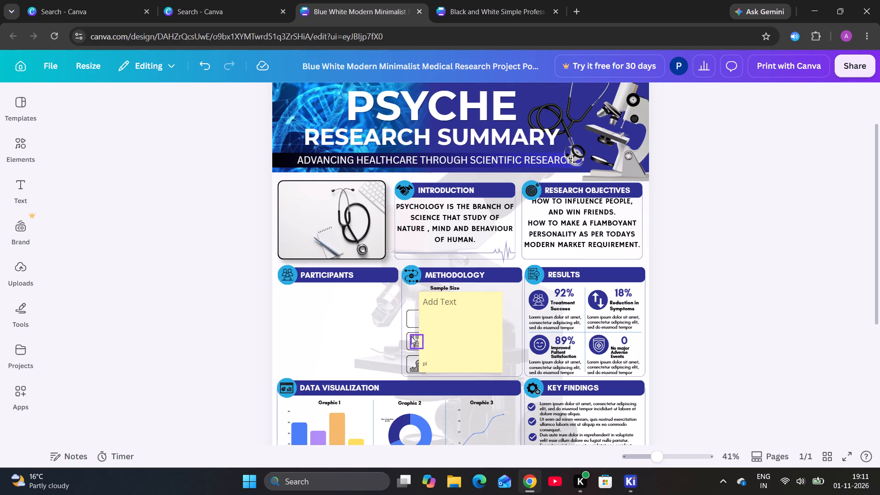
click(413, 313)
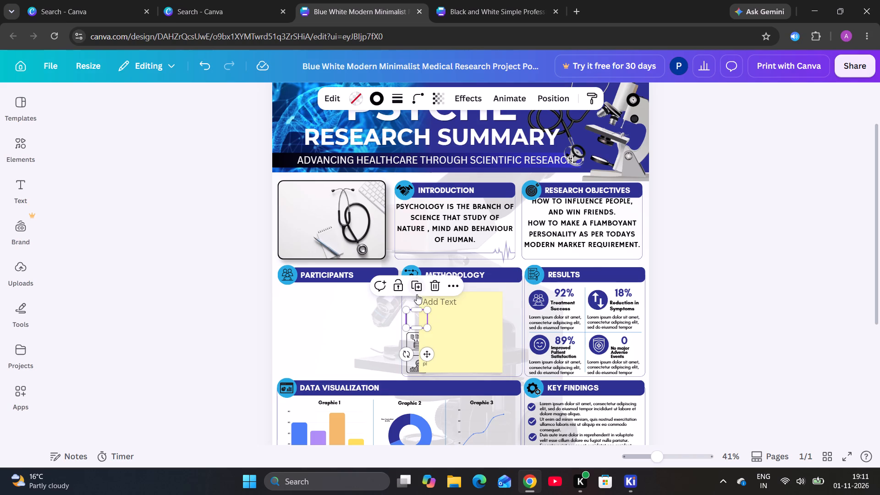
click(430, 283)
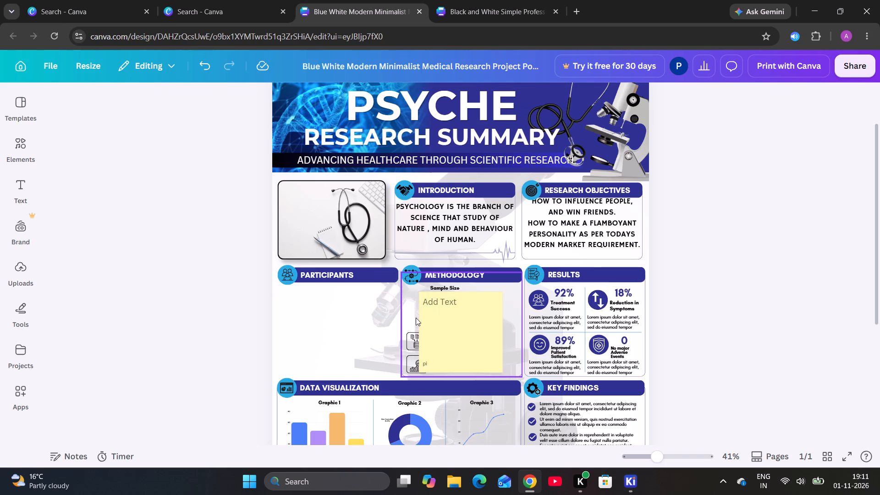
Delete the third Methodology icon and its frame beside the sticky note.
click(408, 342)
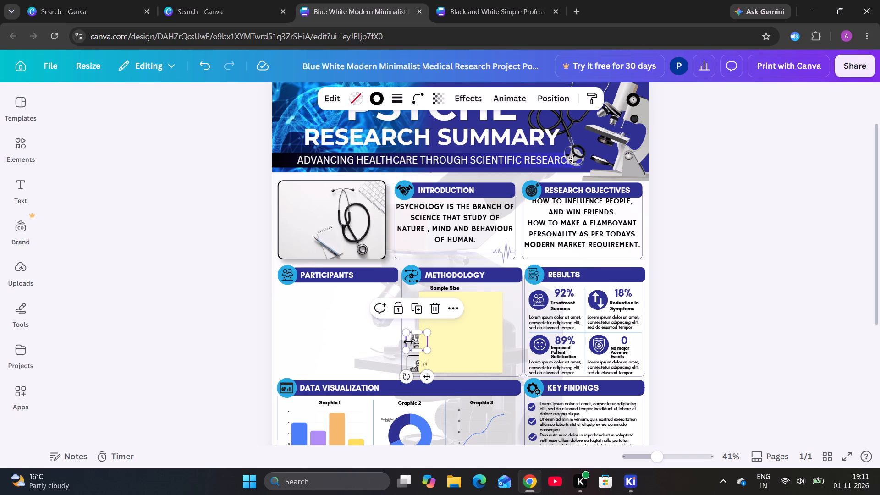
click(433, 313)
click(416, 343)
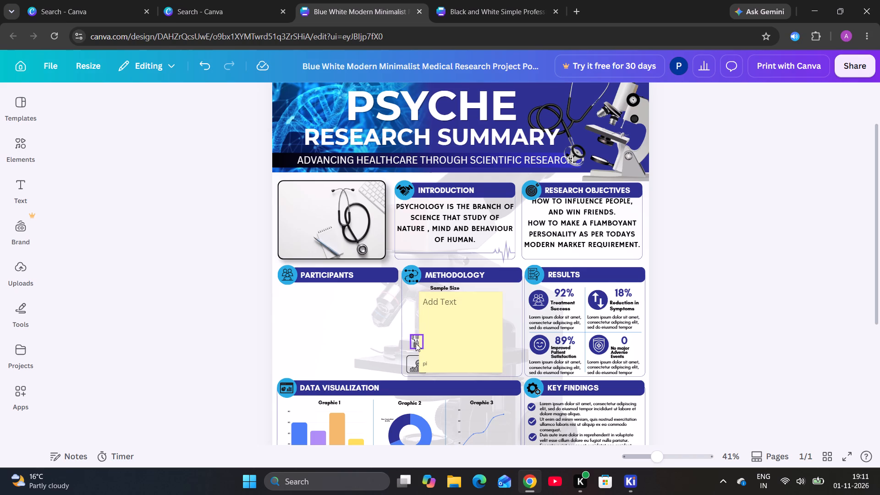
click(434, 307)
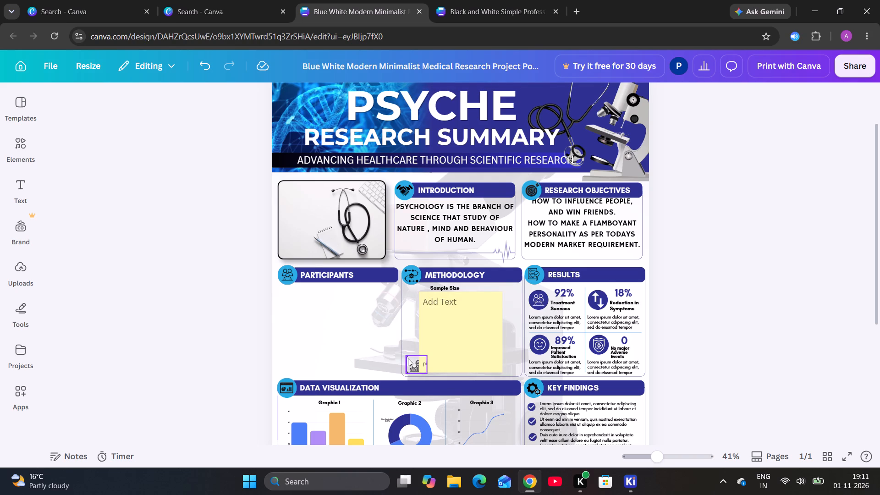
Delete the last remaining Methodology icon and its frame beside the sticky note.
click(408, 358)
click(429, 329)
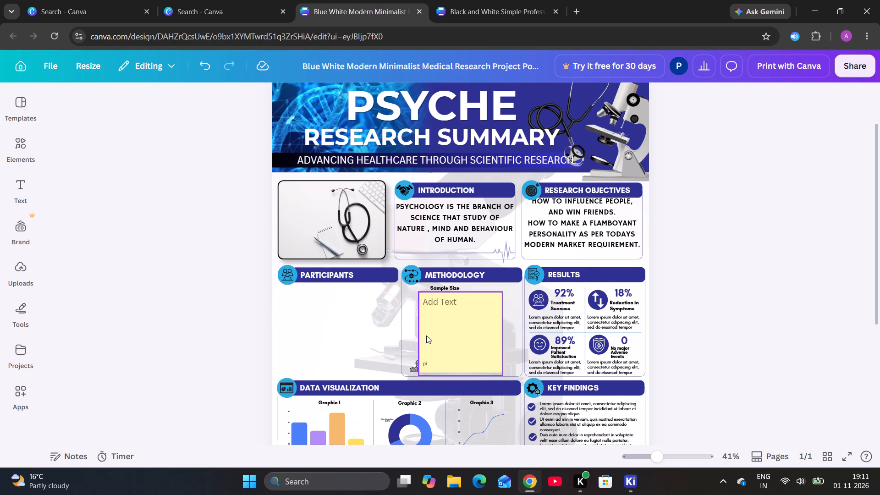
click(415, 367)
click(430, 338)
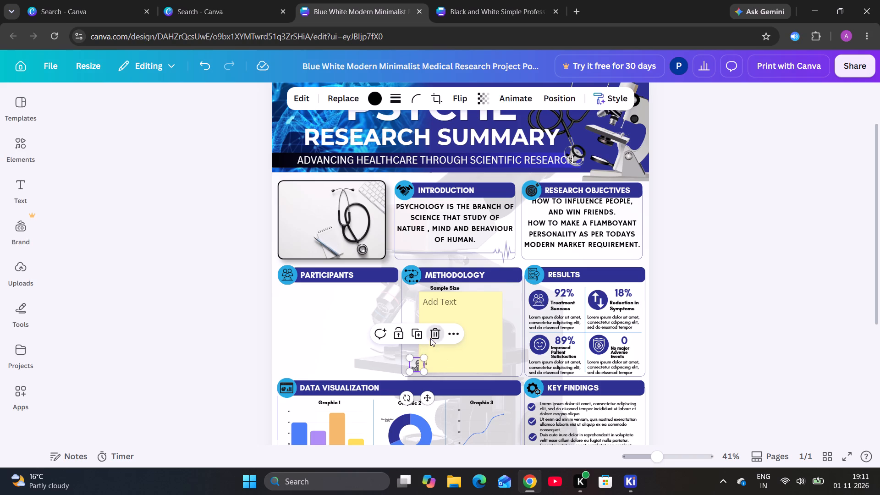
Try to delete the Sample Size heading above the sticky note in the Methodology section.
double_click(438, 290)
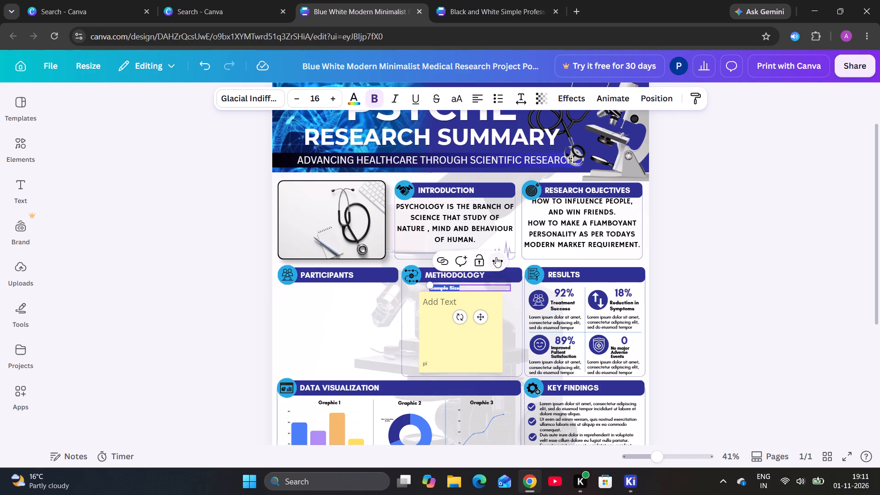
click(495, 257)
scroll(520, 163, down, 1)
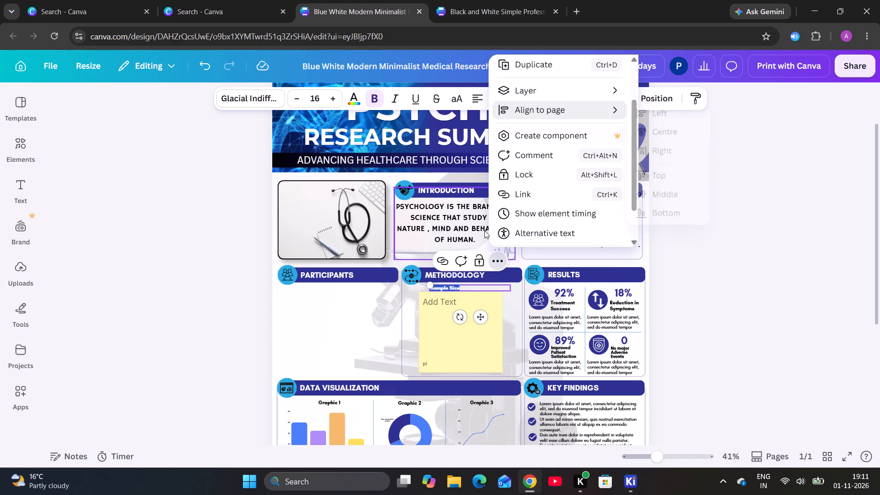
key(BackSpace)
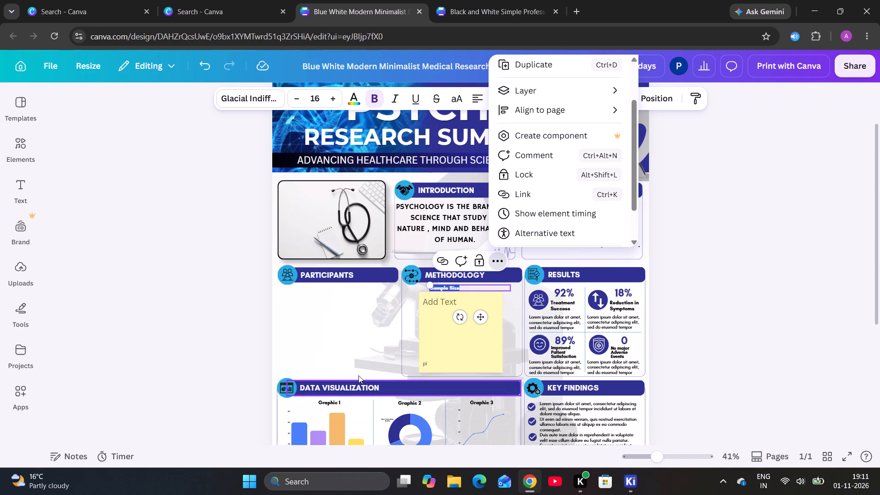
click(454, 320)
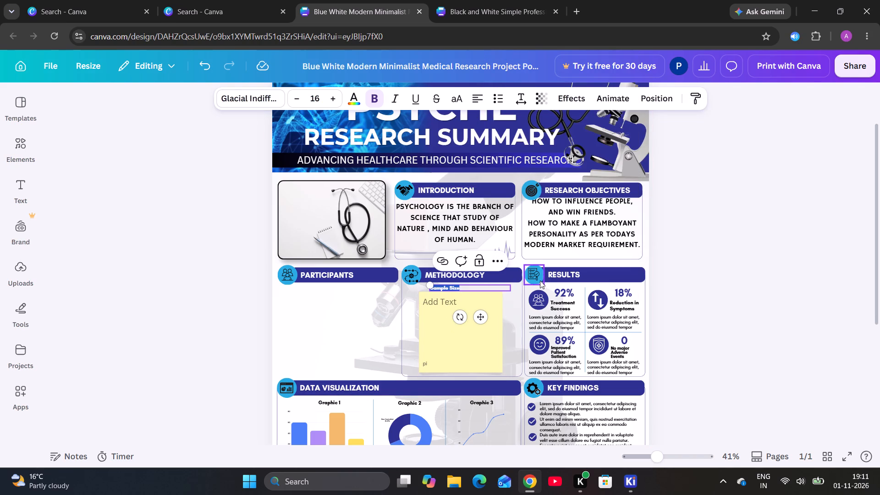
Delete the Treatment Success label, its placeholder paragraph, the people icon and the 92% figure from the Results section.
scroll(473, 415, down, 5)
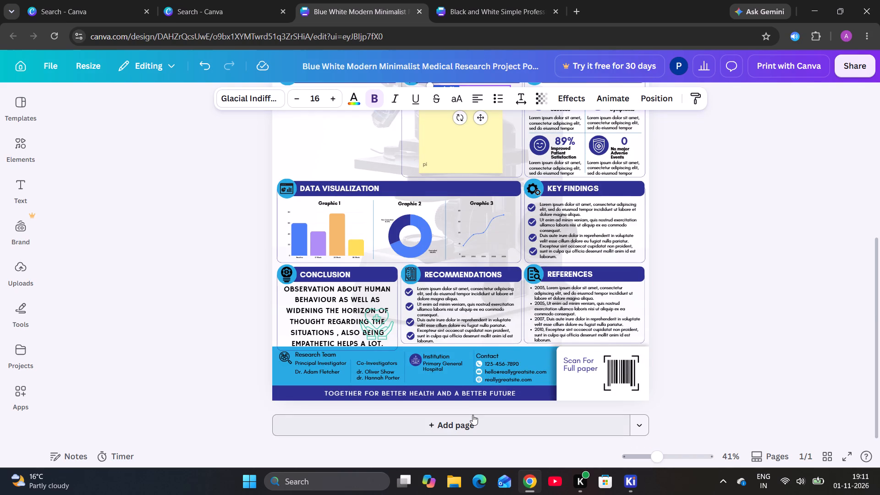
scroll(473, 415, up, 1)
scroll(484, 232, up, 9)
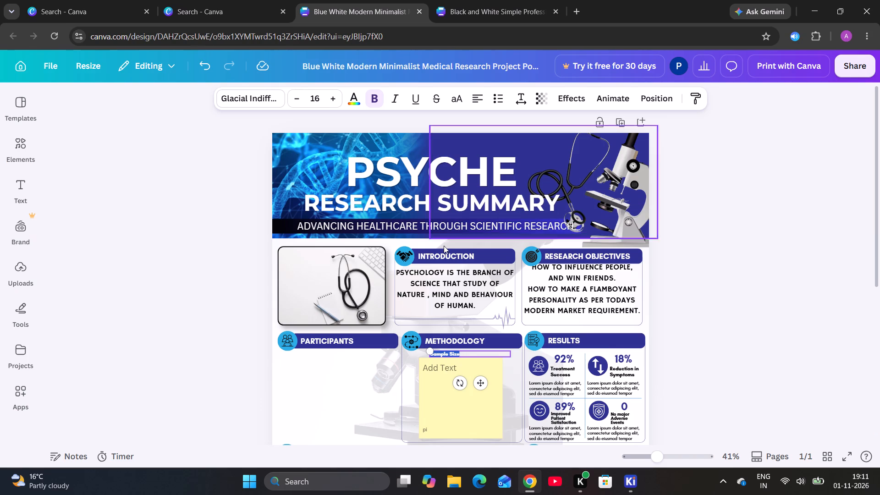
click(569, 373)
click(586, 348)
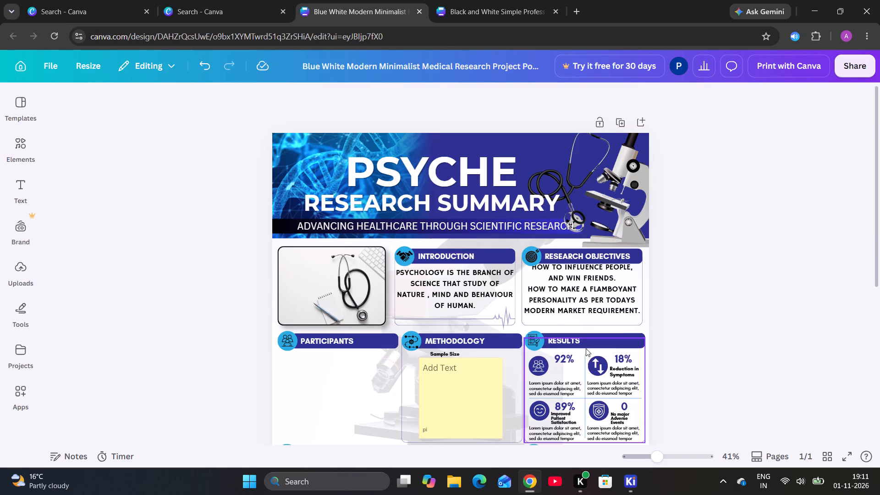
click(543, 385)
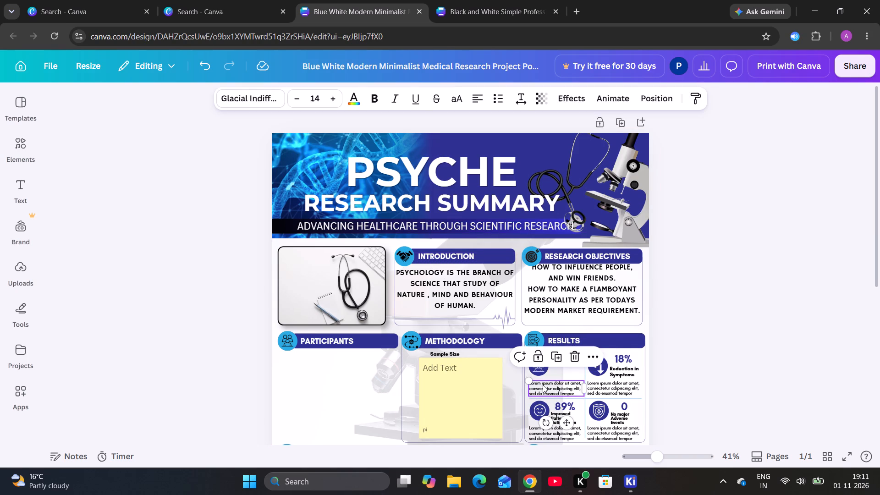
click(569, 354)
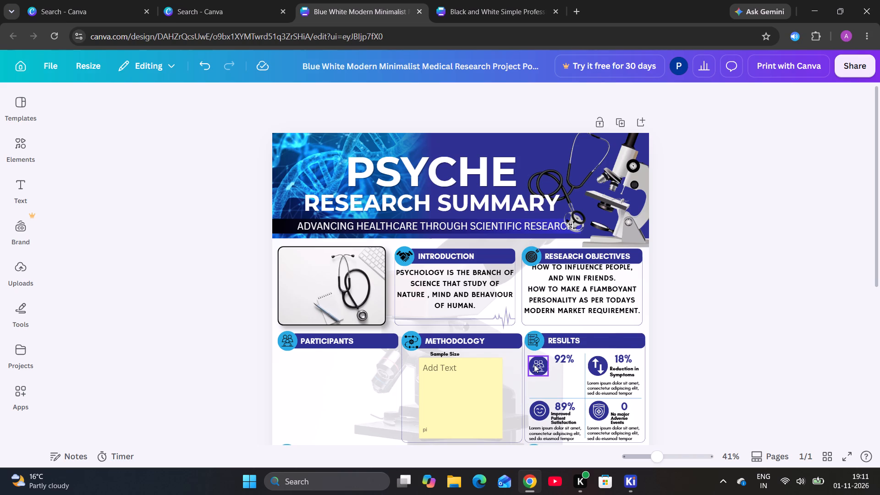
click(534, 364)
click(558, 332)
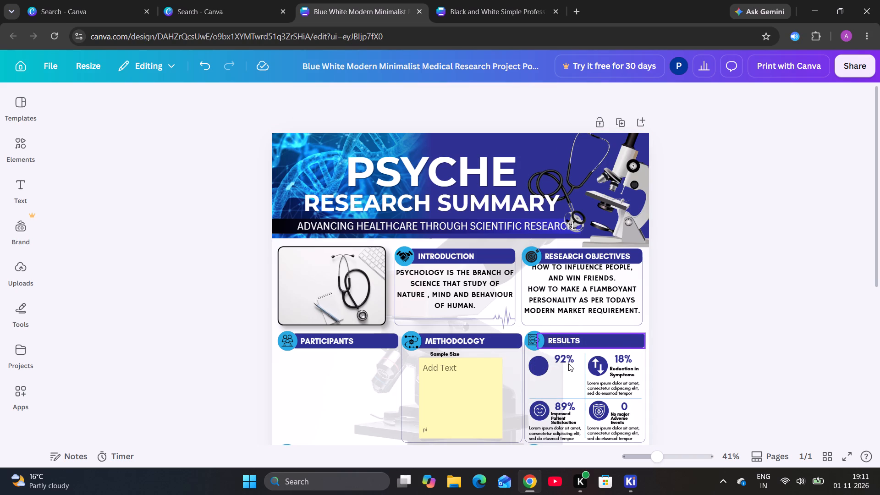
click(567, 360)
click(577, 330)
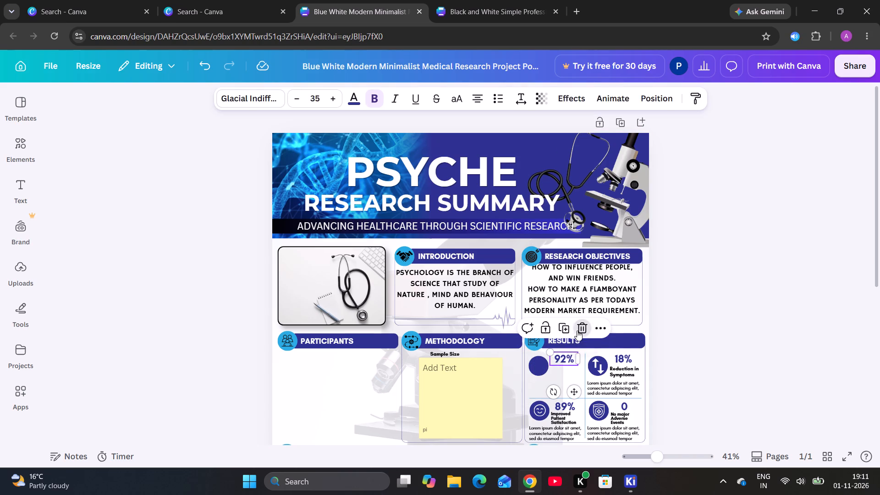
Delete the vertical arrows icon, the 18% figure, the Reduction in Symptoms label and its placeholder paragraph from the Results section.
click(603, 366)
click(616, 332)
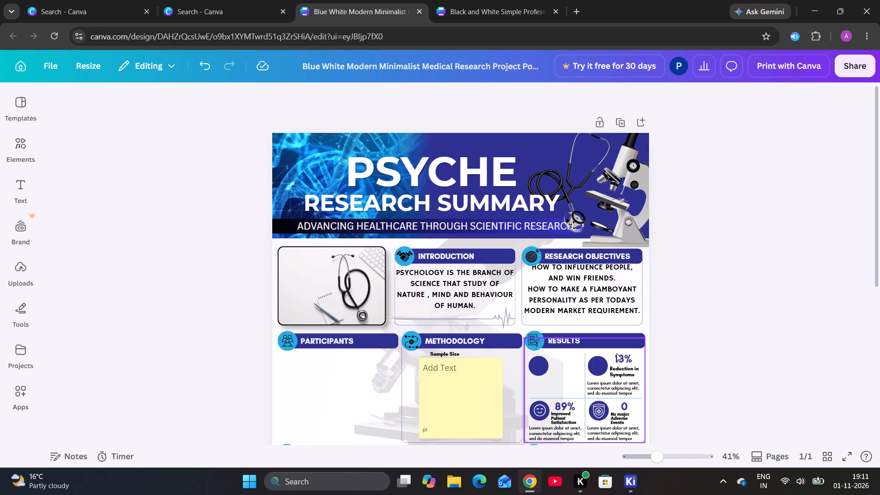
click(616, 353)
click(636, 323)
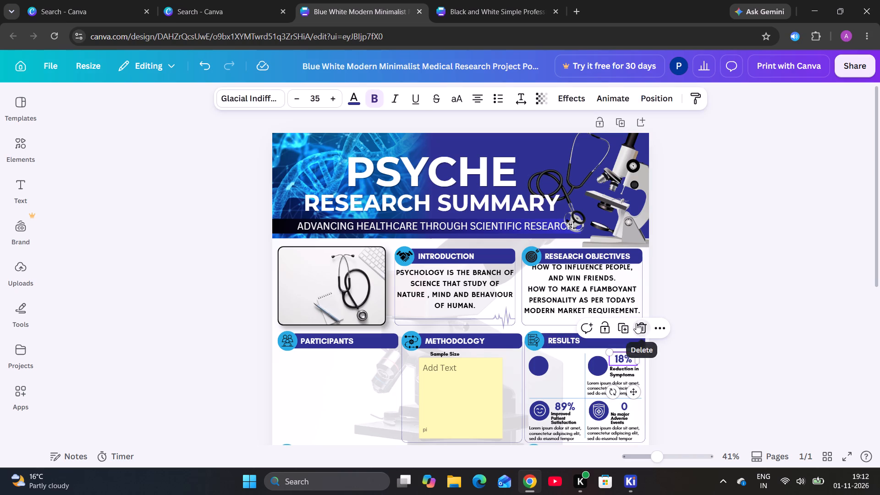
click(619, 375)
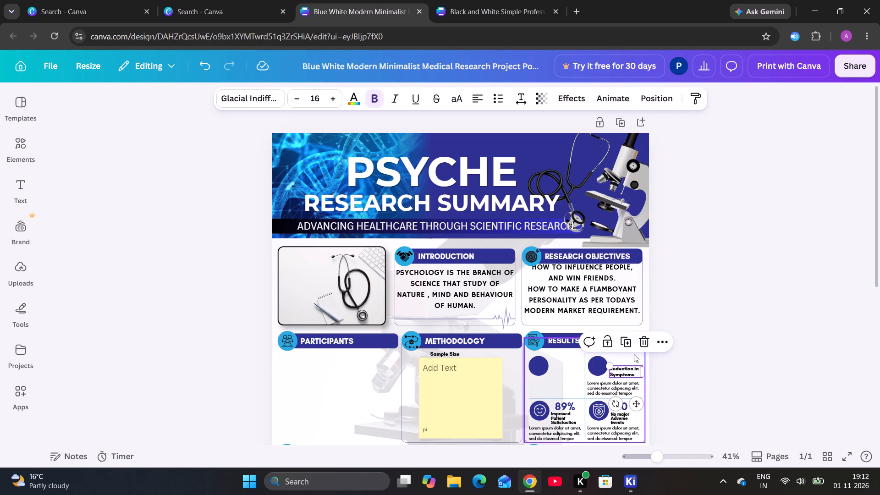
click(649, 344)
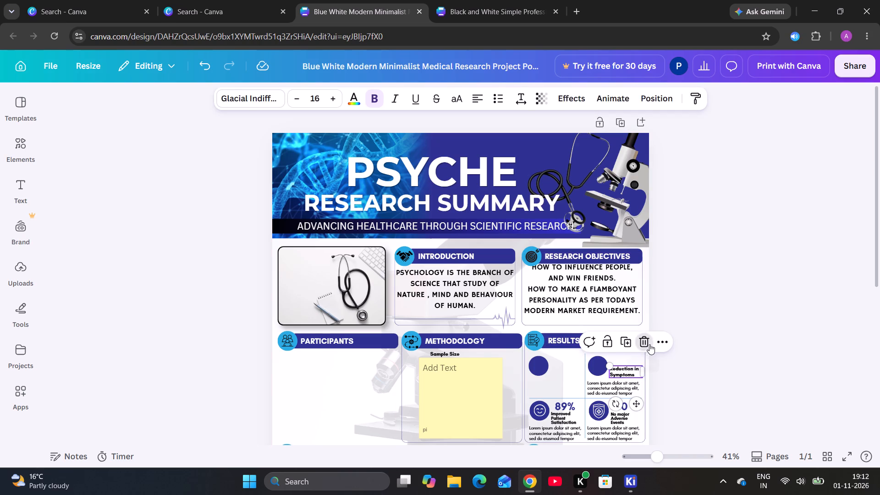
click(613, 382)
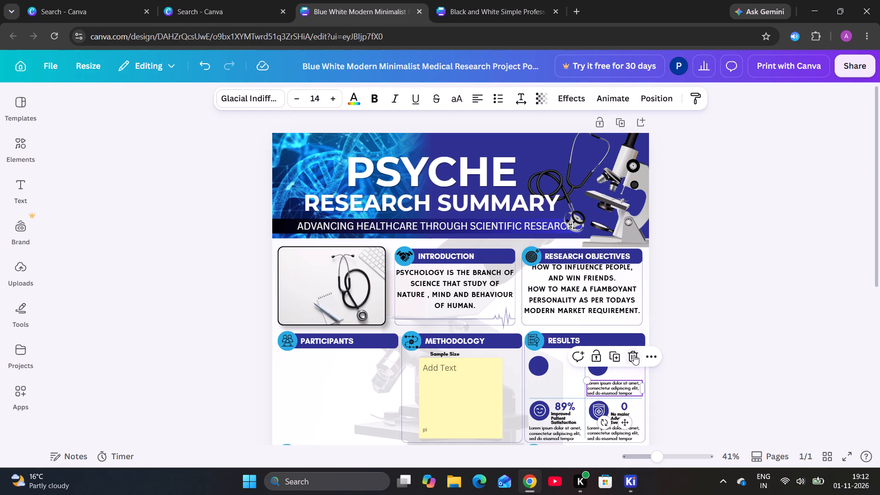
click(634, 354)
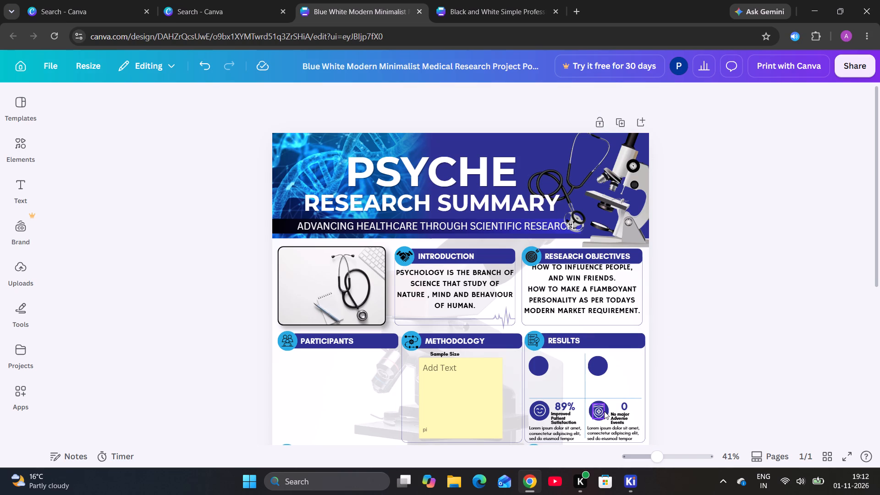
Delete the shield icon, the No major Adverse Events label and the 0 figure from the Results section.
click(601, 410)
click(618, 384)
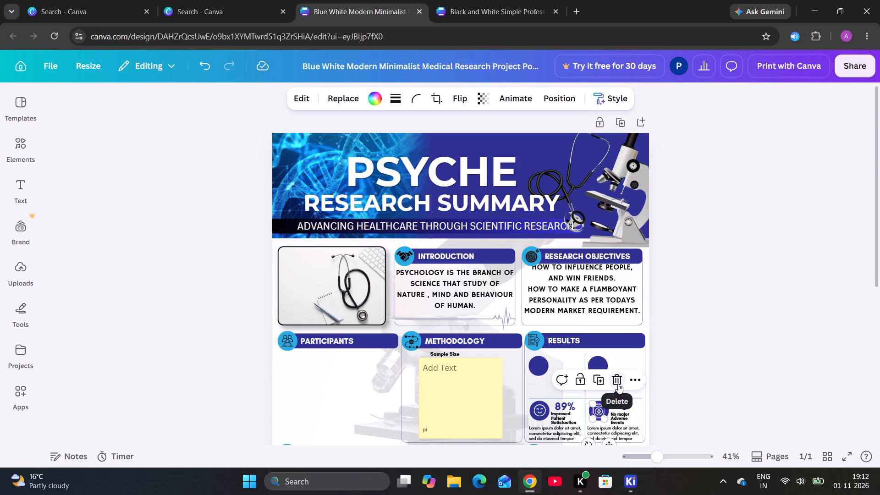
click(621, 423)
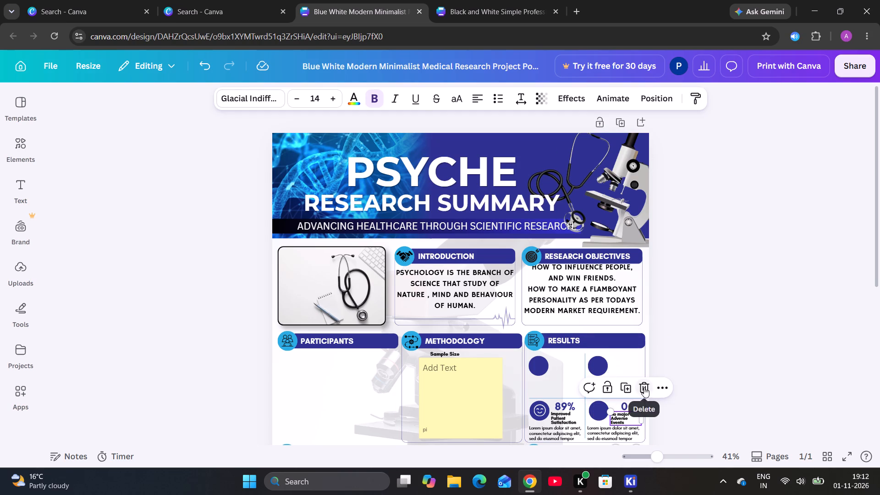
click(644, 387)
click(630, 409)
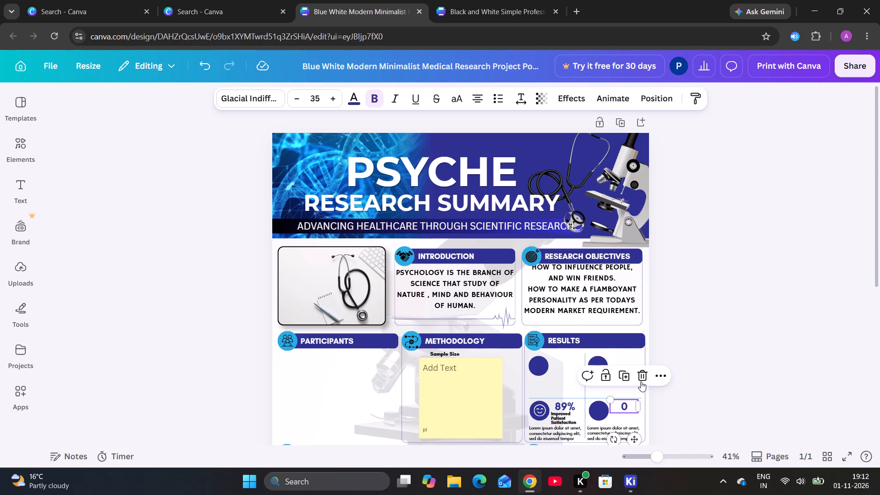
click(641, 380)
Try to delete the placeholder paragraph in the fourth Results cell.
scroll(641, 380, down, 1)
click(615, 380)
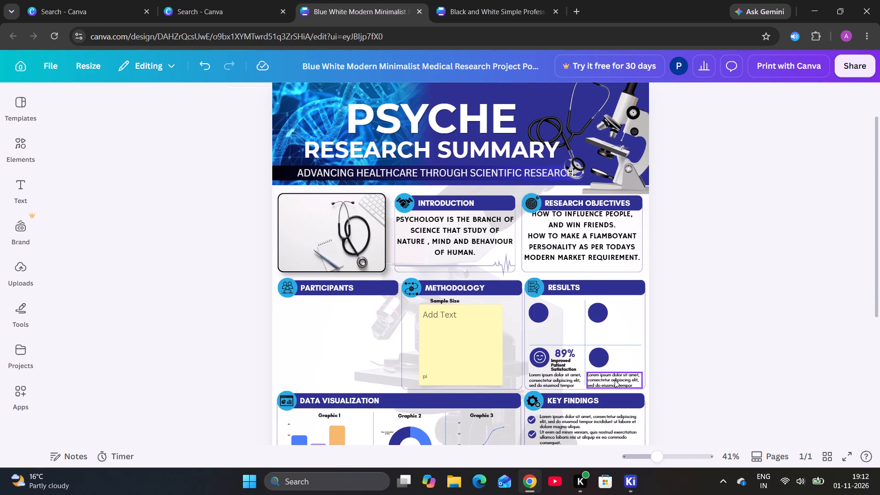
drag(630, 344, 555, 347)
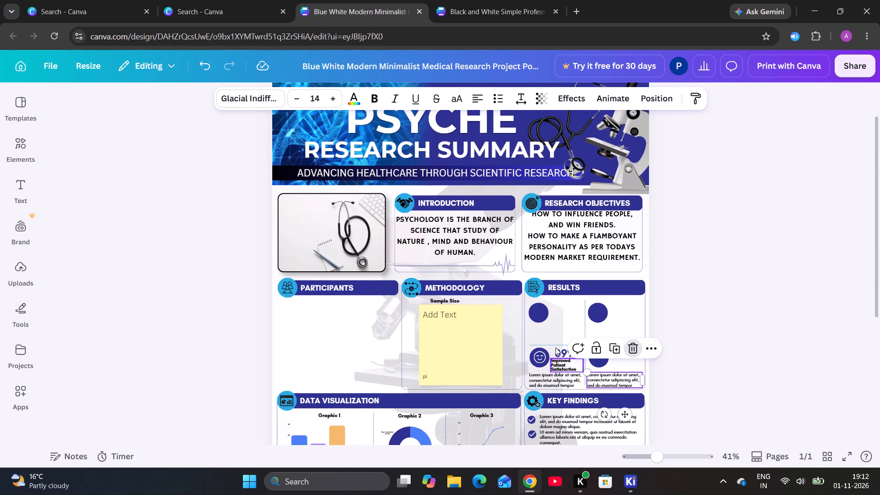
Delete the 89% figure above the Improved Patient Satisfaction label in the Results section.
drag(555, 347, 564, 349)
click(564, 349)
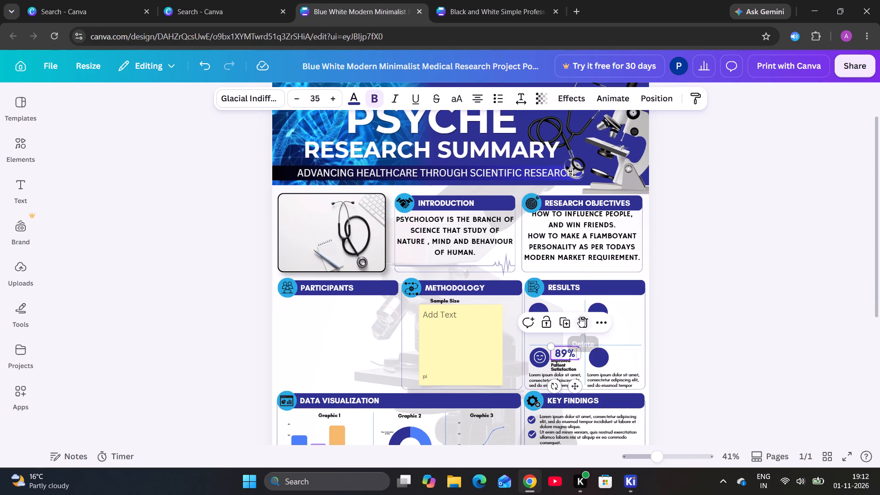
click(580, 317)
Delete the four blue icon background circles from the Results section, including the one behind the smiley.
click(599, 351)
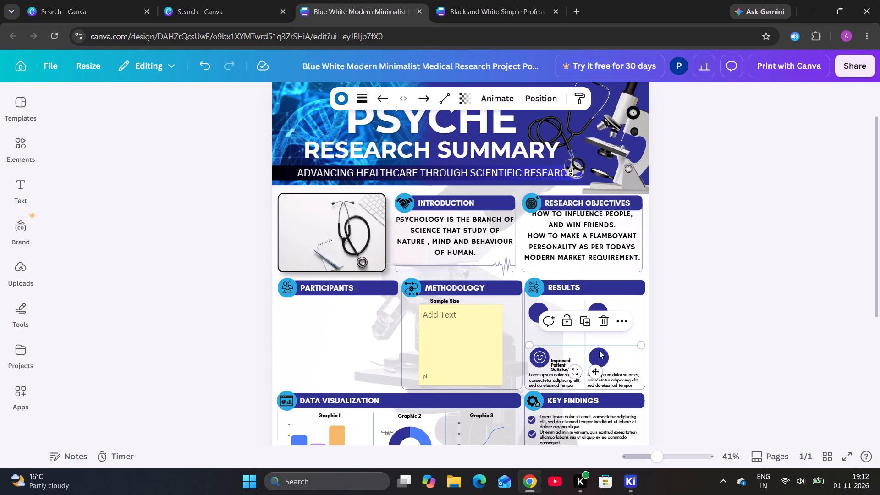
click(599, 356)
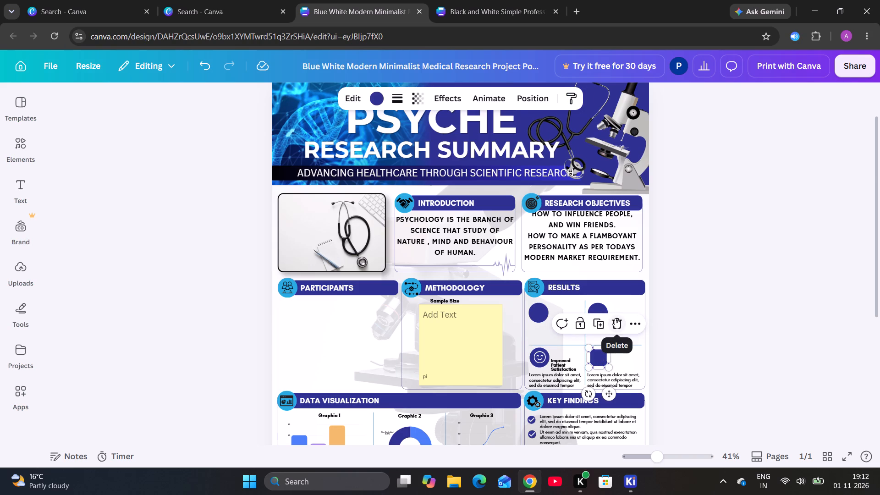
click(615, 318)
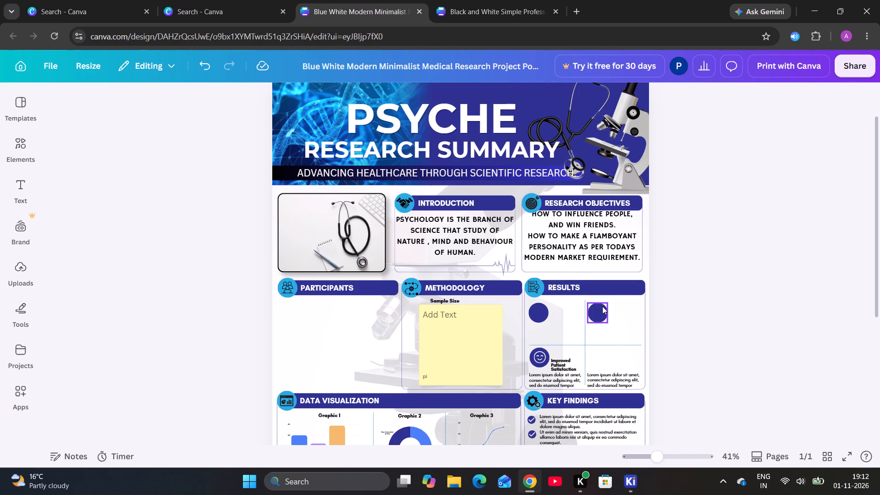
click(602, 306)
drag(613, 283, 543, 310)
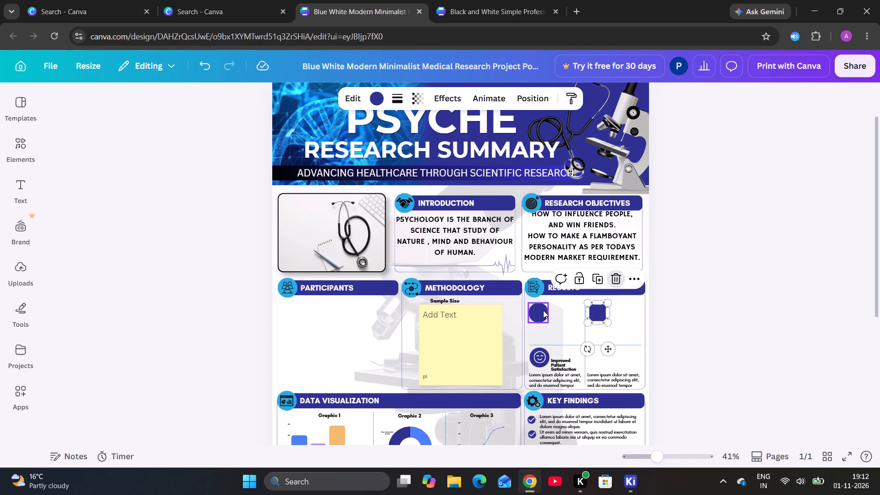
drag(543, 310, 618, 282)
click(618, 282)
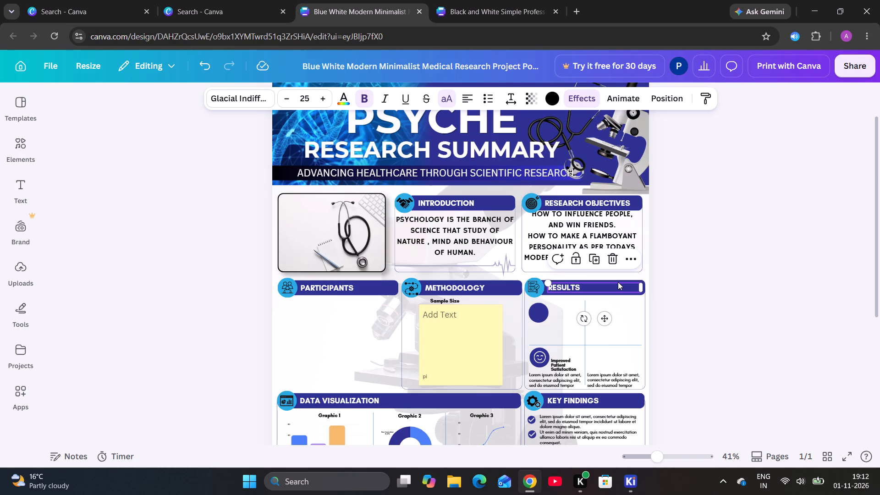
click(537, 311)
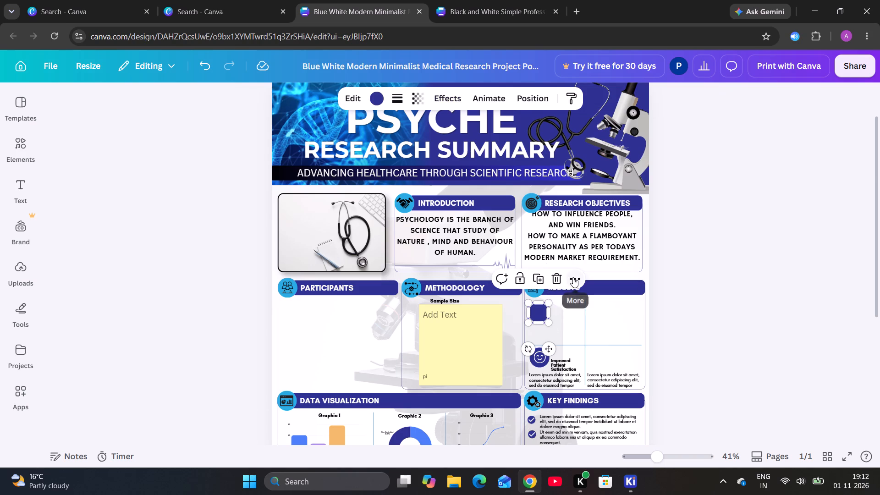
click(555, 277)
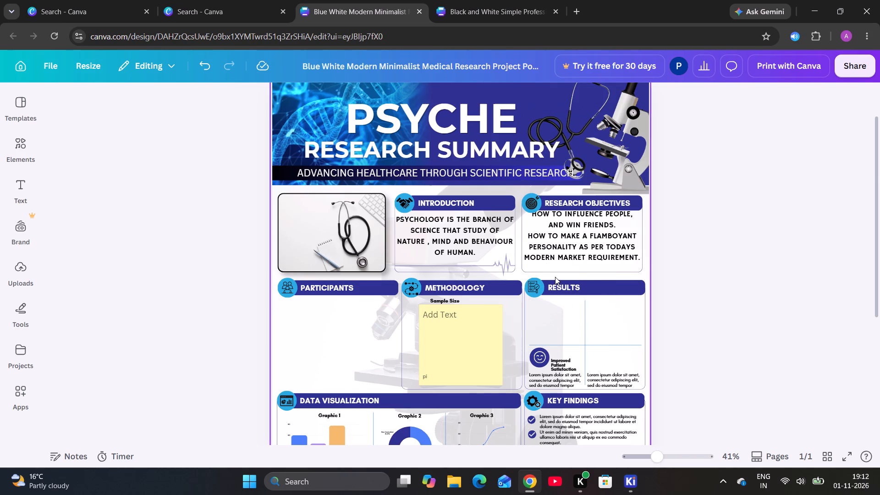
click(543, 364)
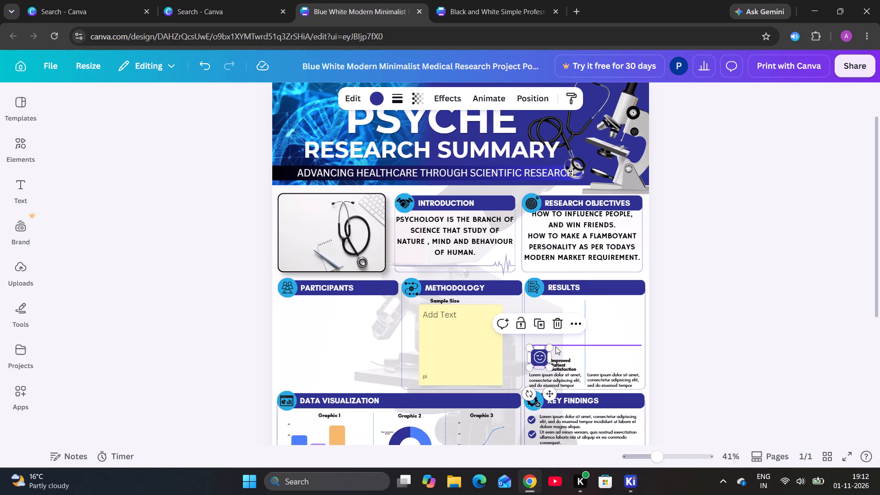
click(558, 324)
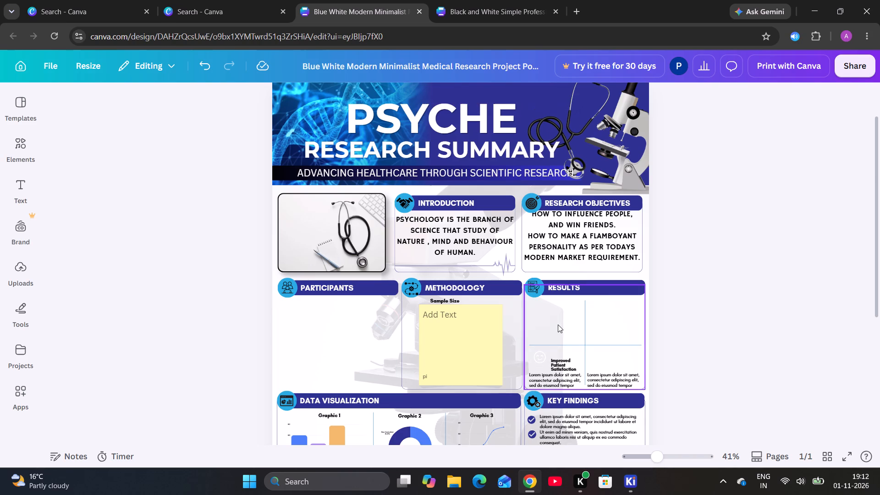
Delete the leftover smiley, the Improved Patient Satisfaction label and the two lower placeholder paragraphs from the Results section.
click(539, 354)
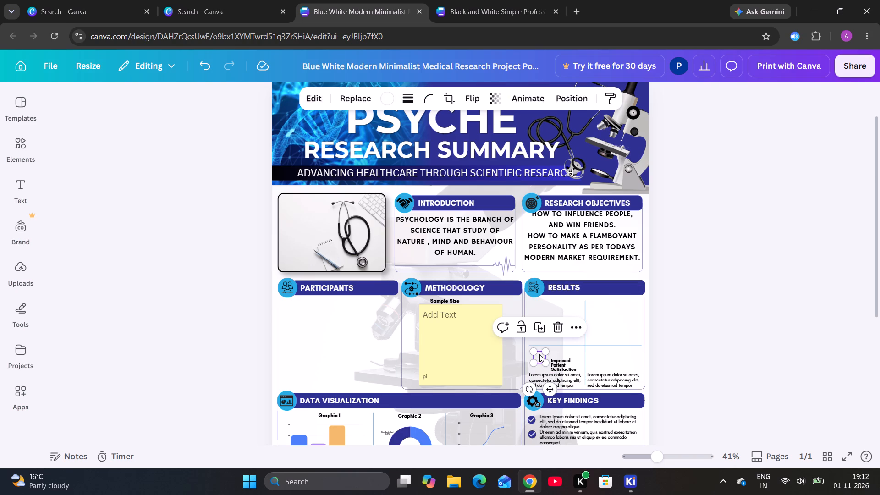
click(558, 326)
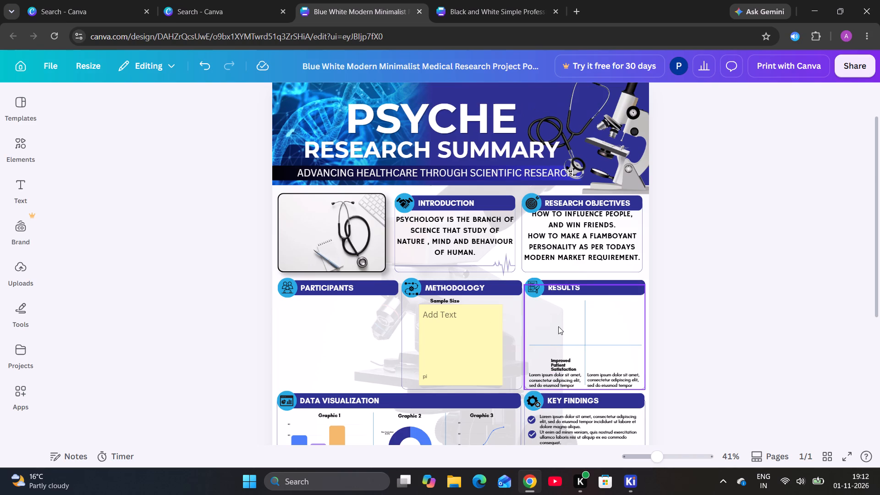
click(556, 364)
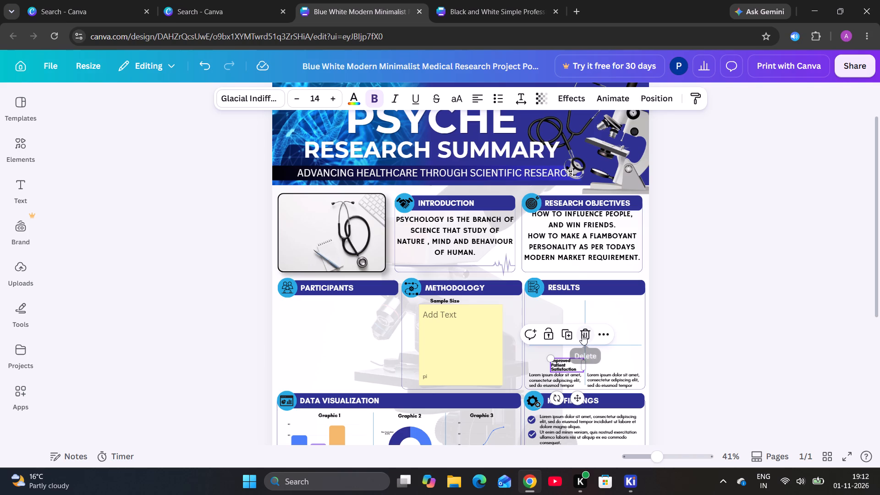
click(582, 335)
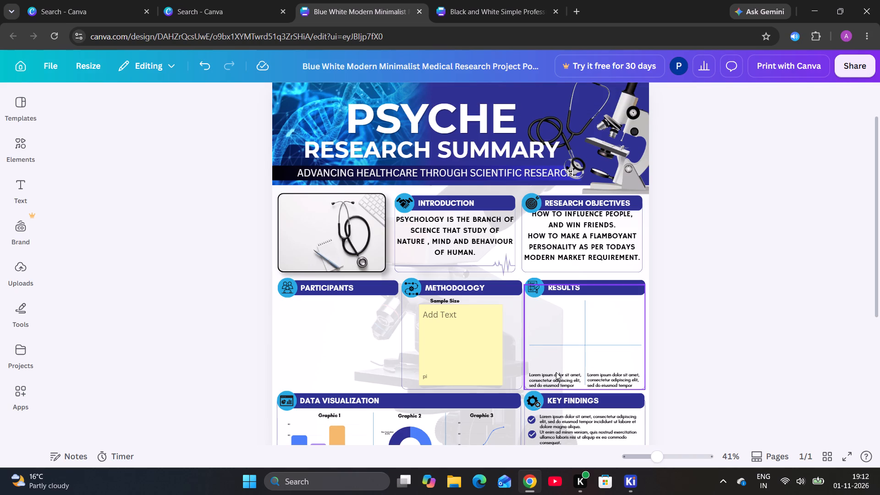
click(556, 372)
click(573, 352)
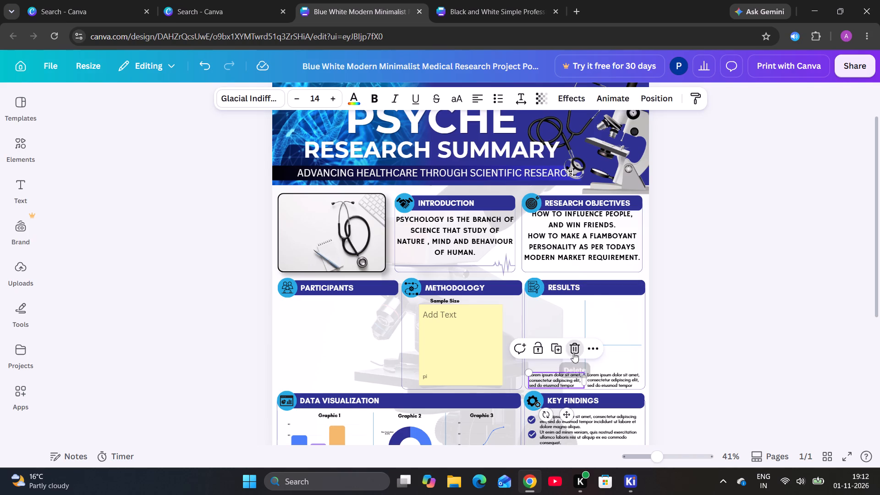
click(616, 384)
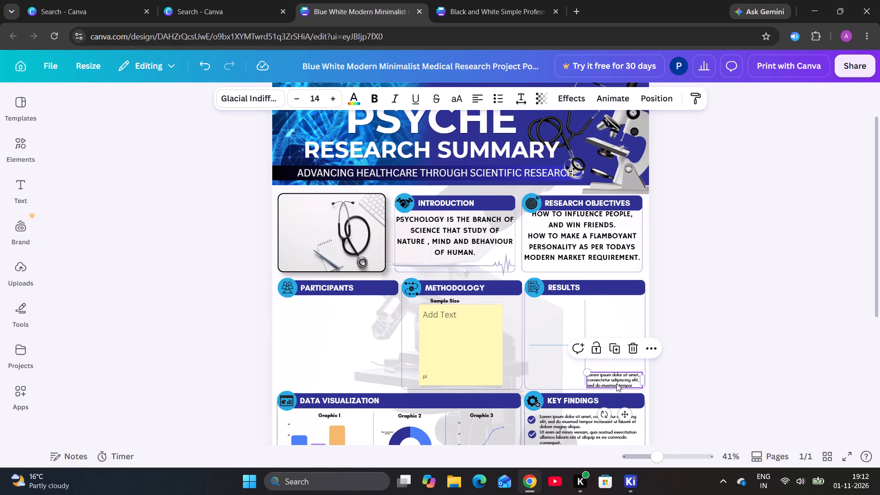
click(630, 356)
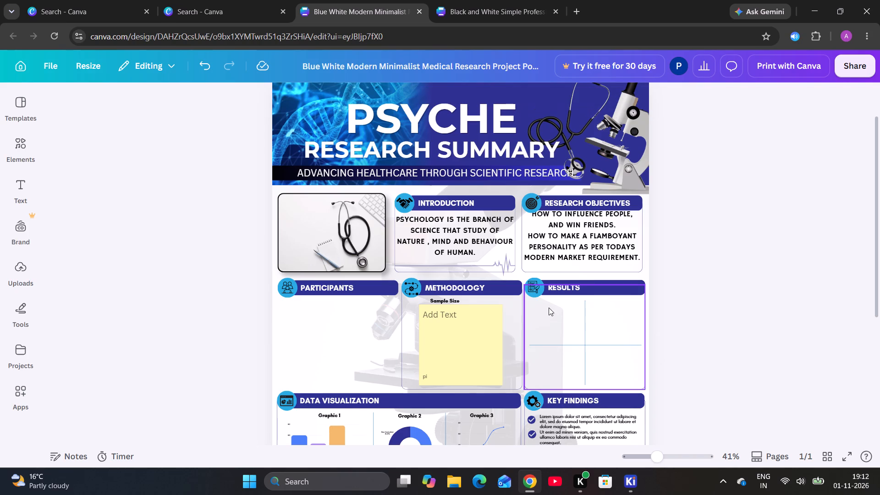
Delete the horizontal and vertical divider lines from the Results section.
click(574, 348)
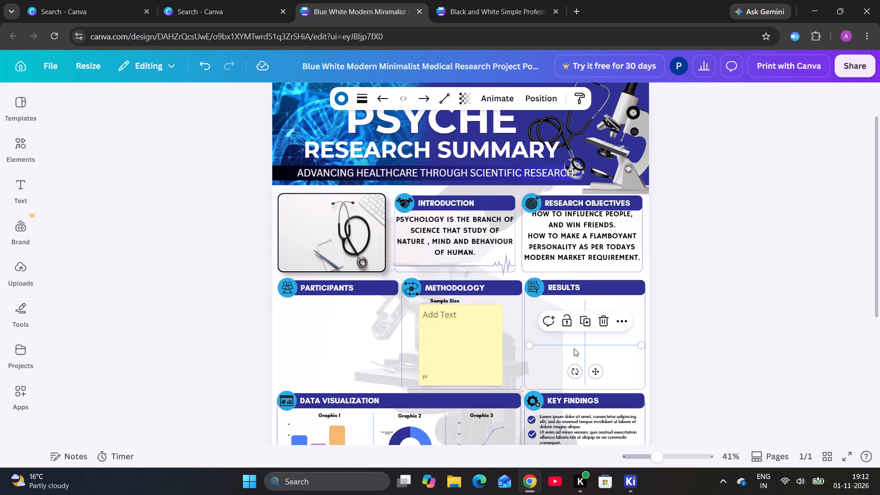
click(609, 321)
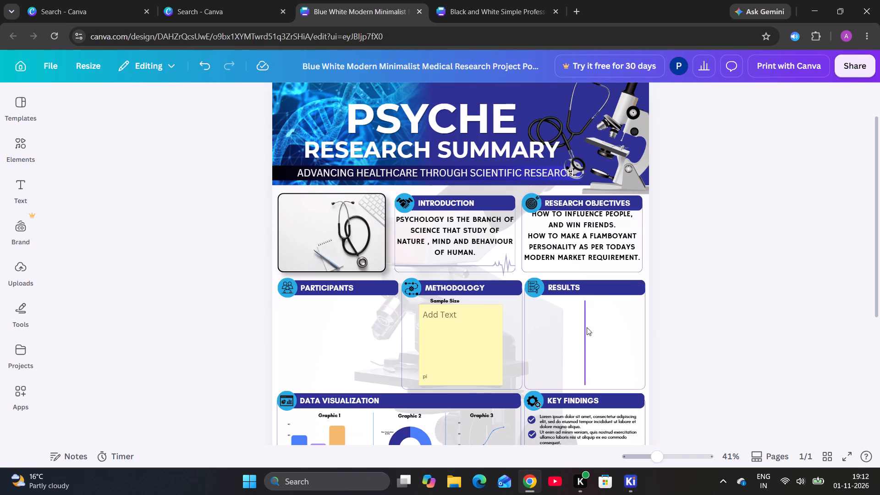
click(579, 331)
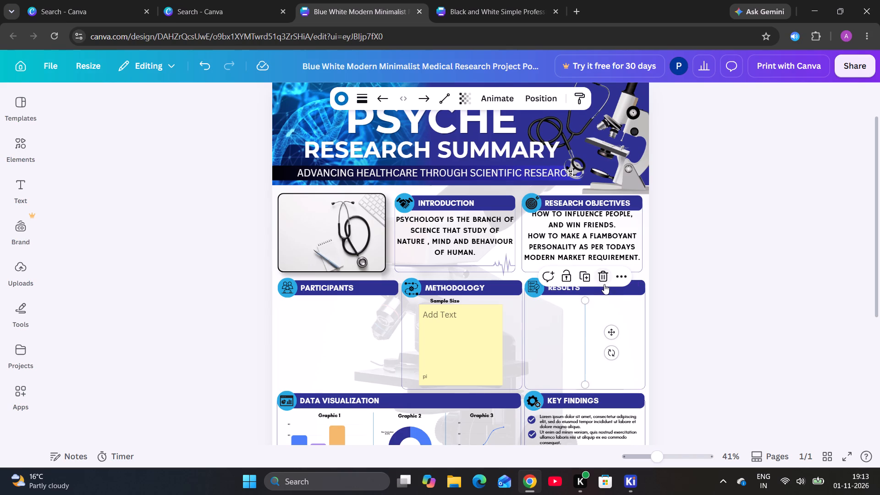
click(604, 284)
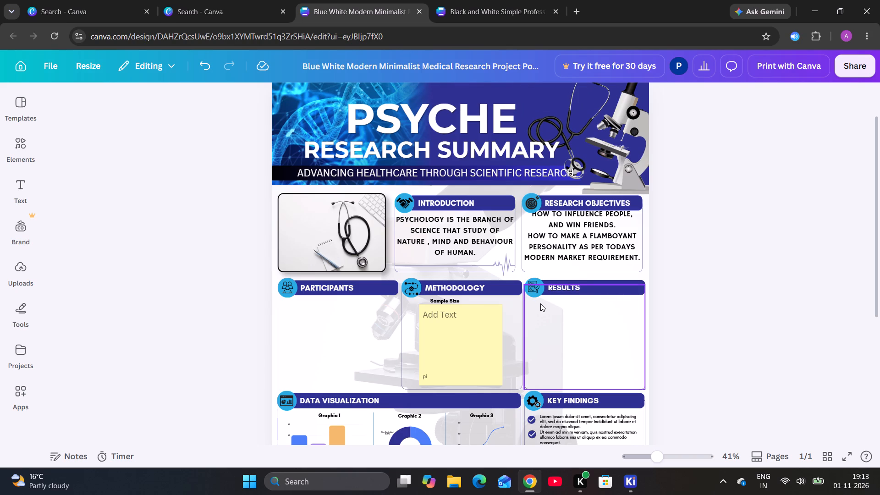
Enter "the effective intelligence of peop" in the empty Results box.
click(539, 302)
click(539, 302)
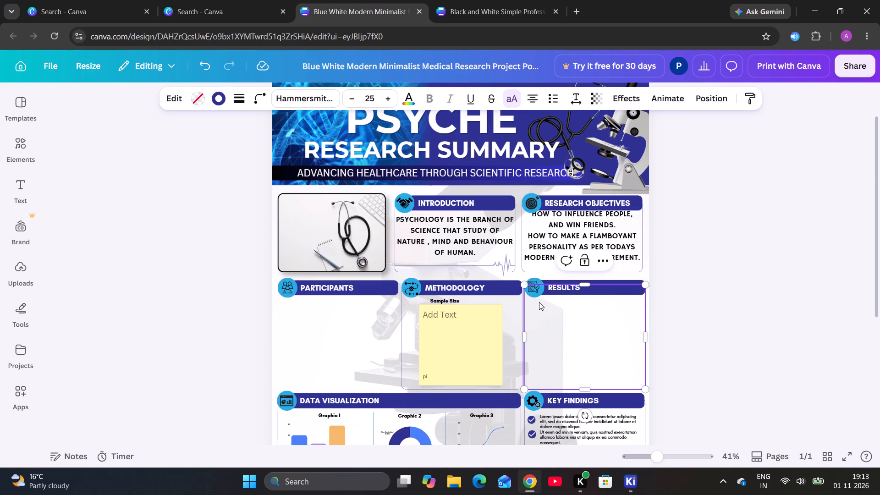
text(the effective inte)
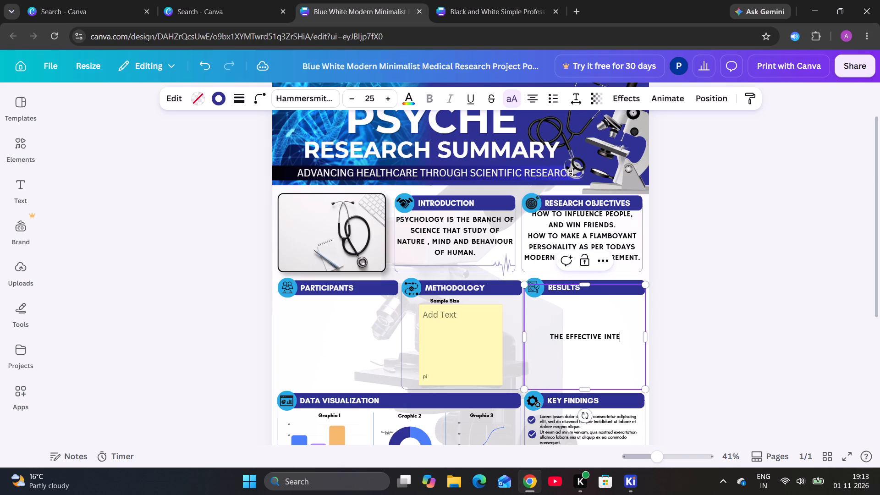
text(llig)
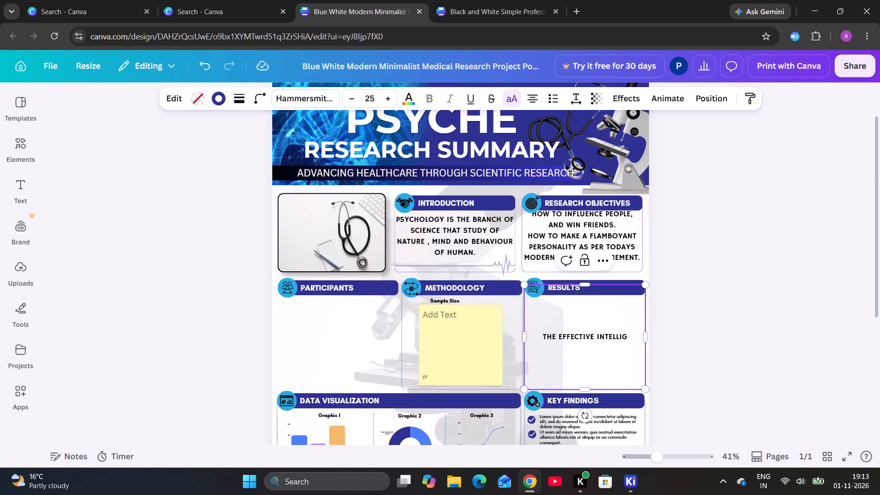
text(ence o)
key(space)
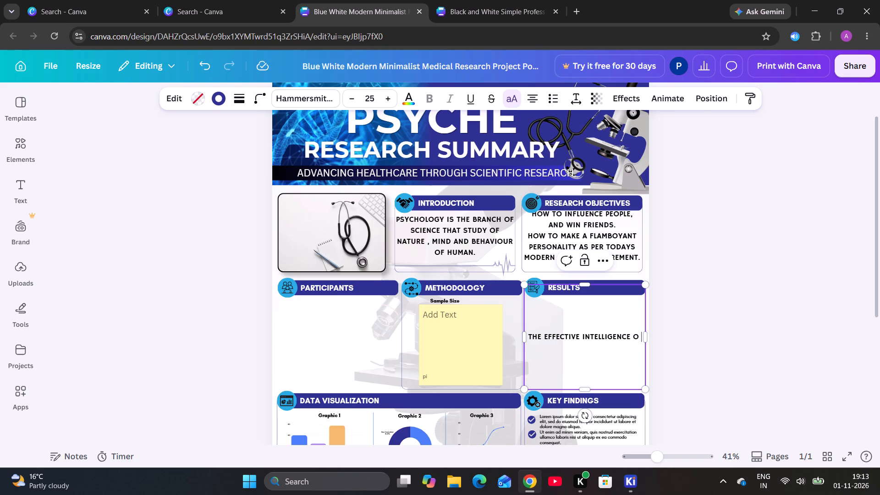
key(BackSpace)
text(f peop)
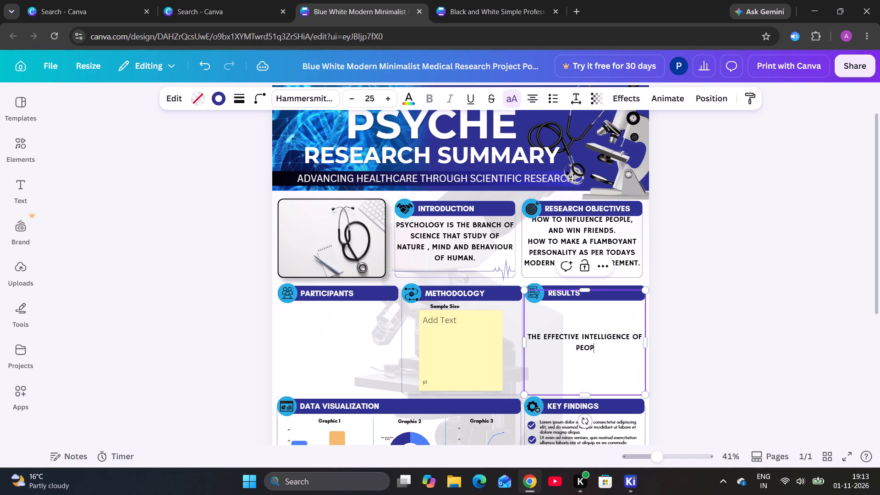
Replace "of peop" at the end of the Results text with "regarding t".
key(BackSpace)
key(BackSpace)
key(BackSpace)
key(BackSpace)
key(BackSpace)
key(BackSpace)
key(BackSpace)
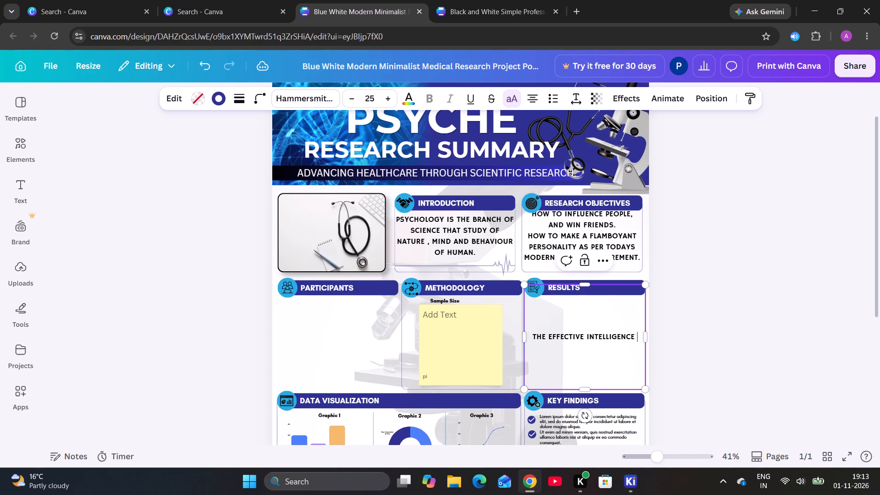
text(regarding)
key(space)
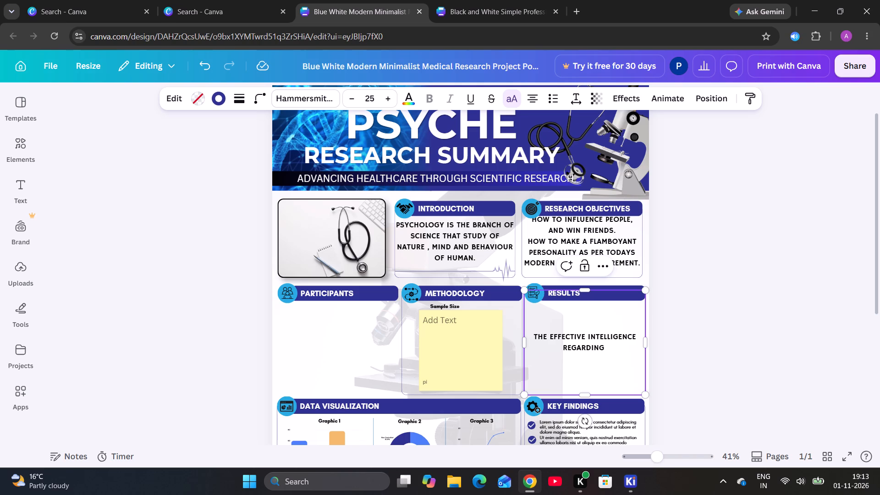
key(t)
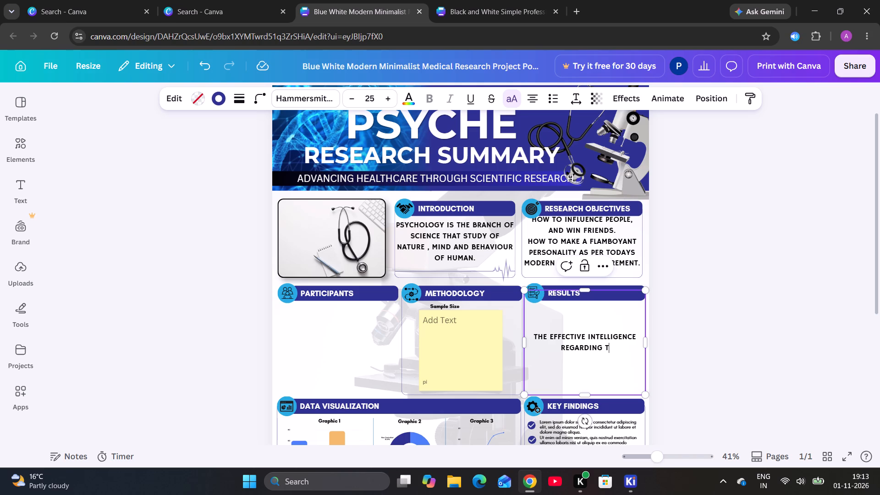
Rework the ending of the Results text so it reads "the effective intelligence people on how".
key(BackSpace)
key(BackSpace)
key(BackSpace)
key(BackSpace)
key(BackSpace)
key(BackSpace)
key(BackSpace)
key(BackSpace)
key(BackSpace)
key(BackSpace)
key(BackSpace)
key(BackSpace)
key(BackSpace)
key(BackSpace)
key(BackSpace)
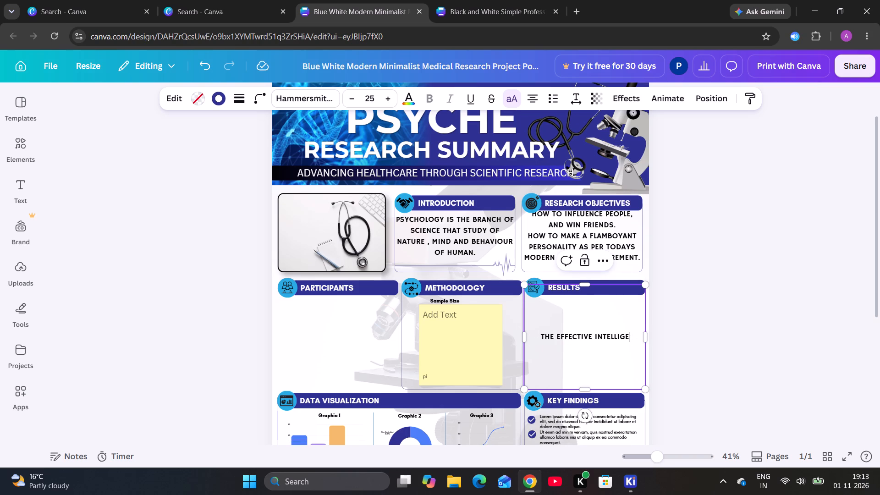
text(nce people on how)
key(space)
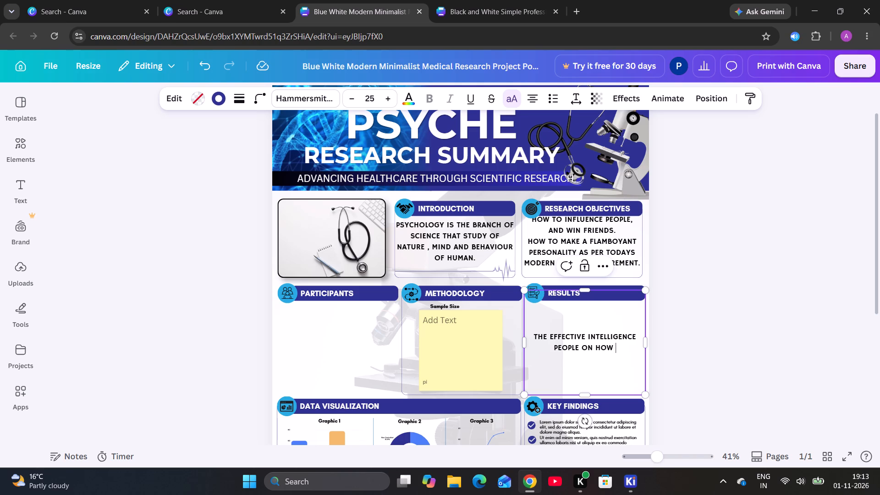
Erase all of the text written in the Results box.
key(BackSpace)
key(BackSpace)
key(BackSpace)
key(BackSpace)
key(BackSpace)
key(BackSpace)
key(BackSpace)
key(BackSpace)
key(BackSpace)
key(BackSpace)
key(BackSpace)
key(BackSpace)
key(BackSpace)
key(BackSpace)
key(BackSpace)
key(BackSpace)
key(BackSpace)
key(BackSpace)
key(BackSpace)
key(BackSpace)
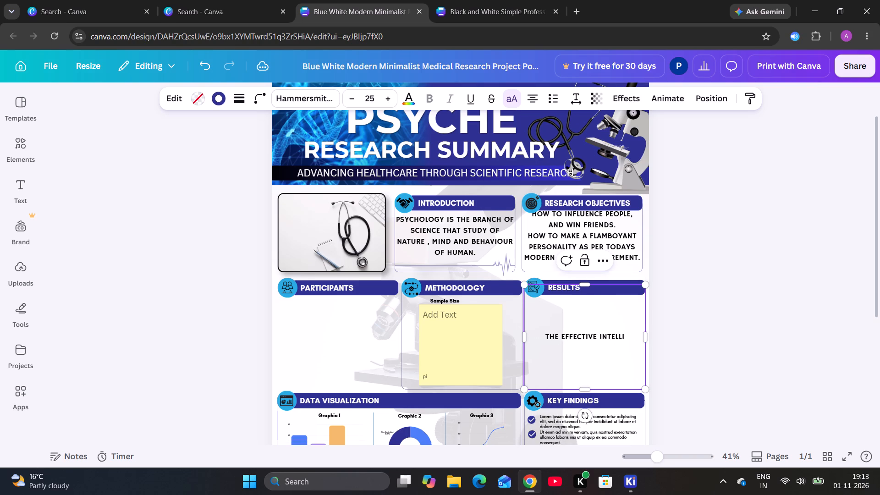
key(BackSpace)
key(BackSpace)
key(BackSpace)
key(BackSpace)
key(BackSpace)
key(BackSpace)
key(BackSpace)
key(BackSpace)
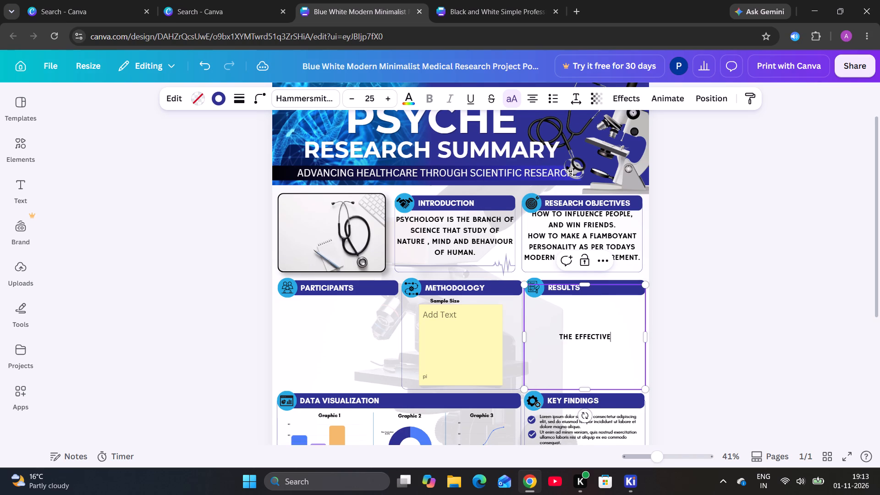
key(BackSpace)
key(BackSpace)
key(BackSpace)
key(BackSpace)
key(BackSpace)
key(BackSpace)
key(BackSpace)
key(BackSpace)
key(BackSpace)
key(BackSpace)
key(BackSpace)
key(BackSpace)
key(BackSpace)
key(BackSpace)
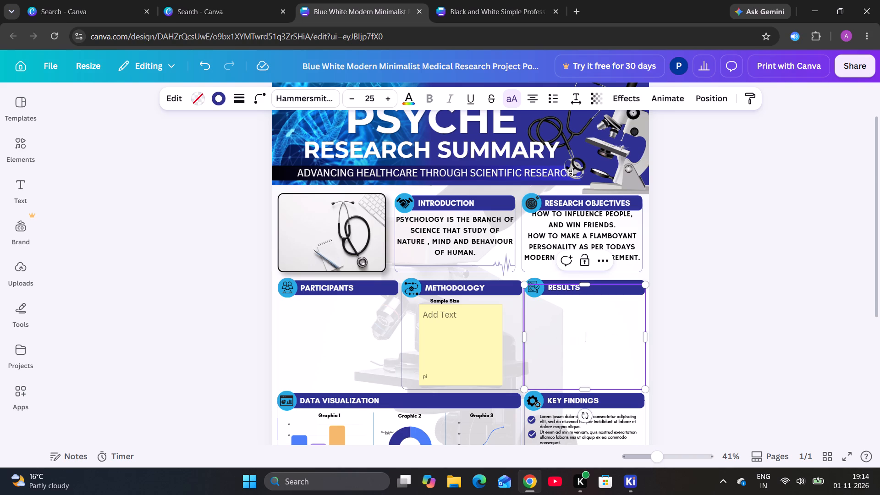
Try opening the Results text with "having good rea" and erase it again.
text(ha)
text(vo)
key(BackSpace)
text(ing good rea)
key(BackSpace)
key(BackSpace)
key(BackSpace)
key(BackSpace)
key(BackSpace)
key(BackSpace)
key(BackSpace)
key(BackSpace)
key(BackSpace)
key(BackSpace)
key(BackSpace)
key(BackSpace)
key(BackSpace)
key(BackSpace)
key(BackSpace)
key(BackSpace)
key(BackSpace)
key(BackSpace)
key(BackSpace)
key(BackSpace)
Write "good skiless on the topic for o" in the Results box.
text(good)
key(space)
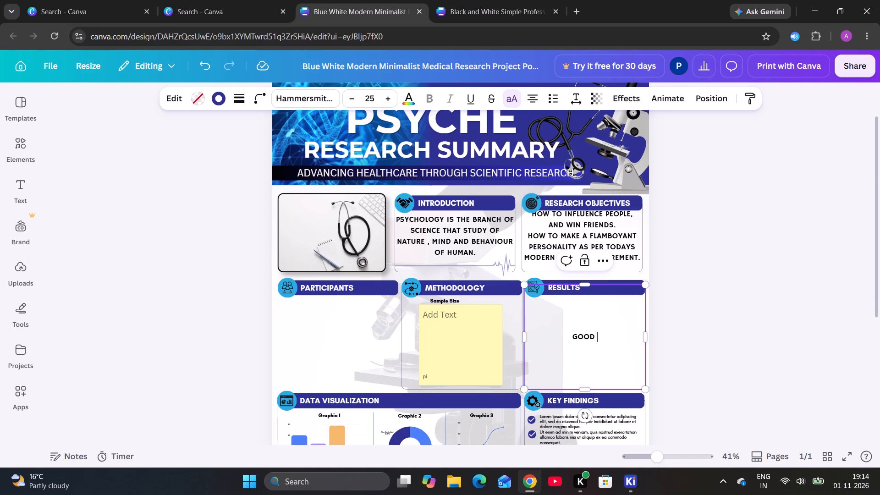
text(skiless on te)
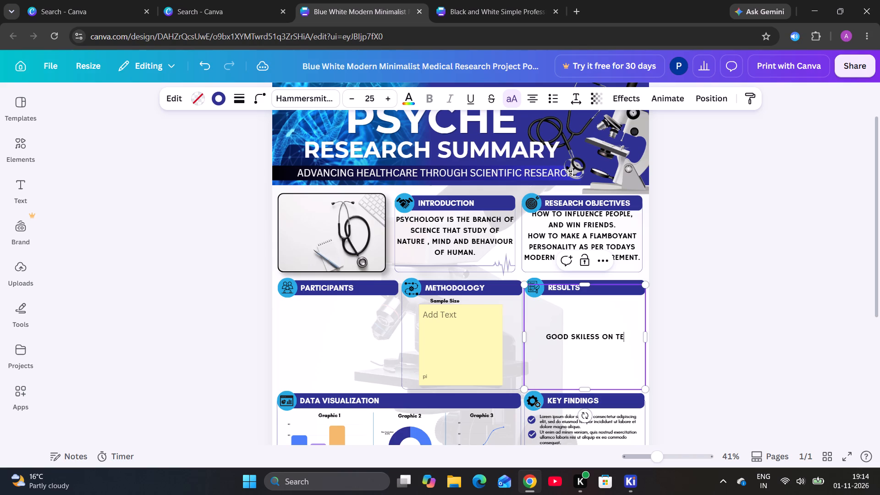
key(BackSpace)
text(he topic for o)
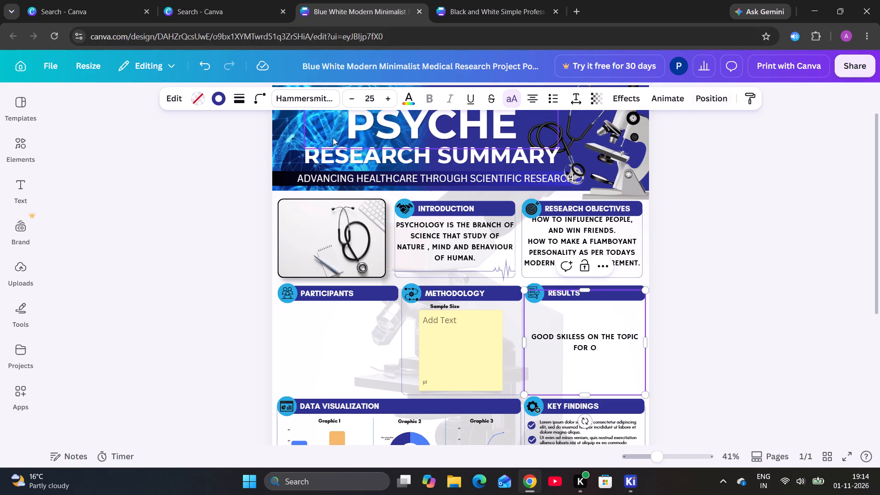